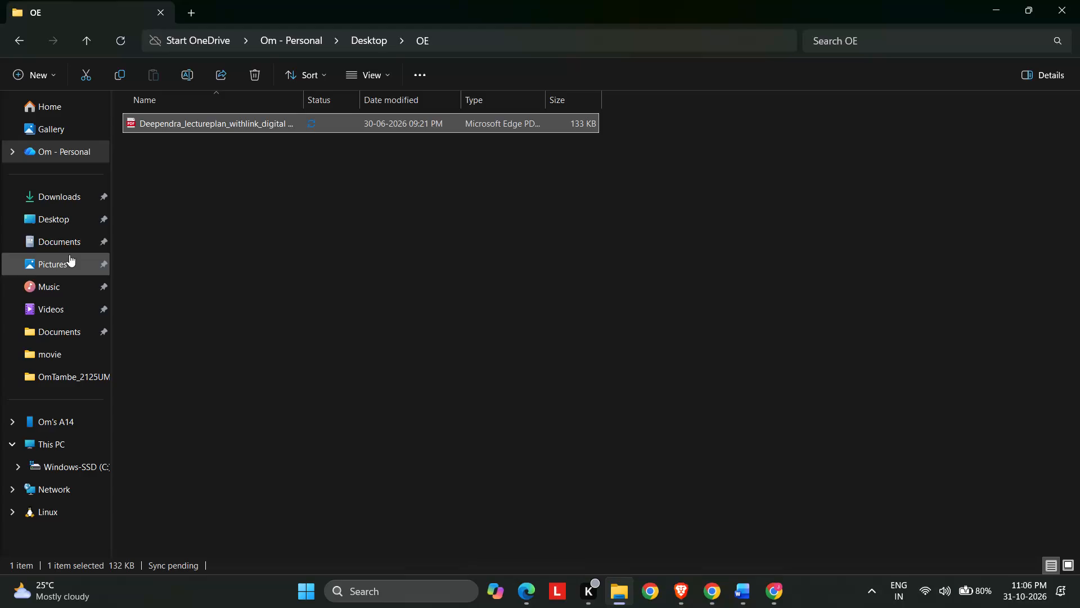
Open the AR-VR_SMART HEALTHCARE SYSTEM.pptx presentation from the Downloads folder.
click(60, 202)
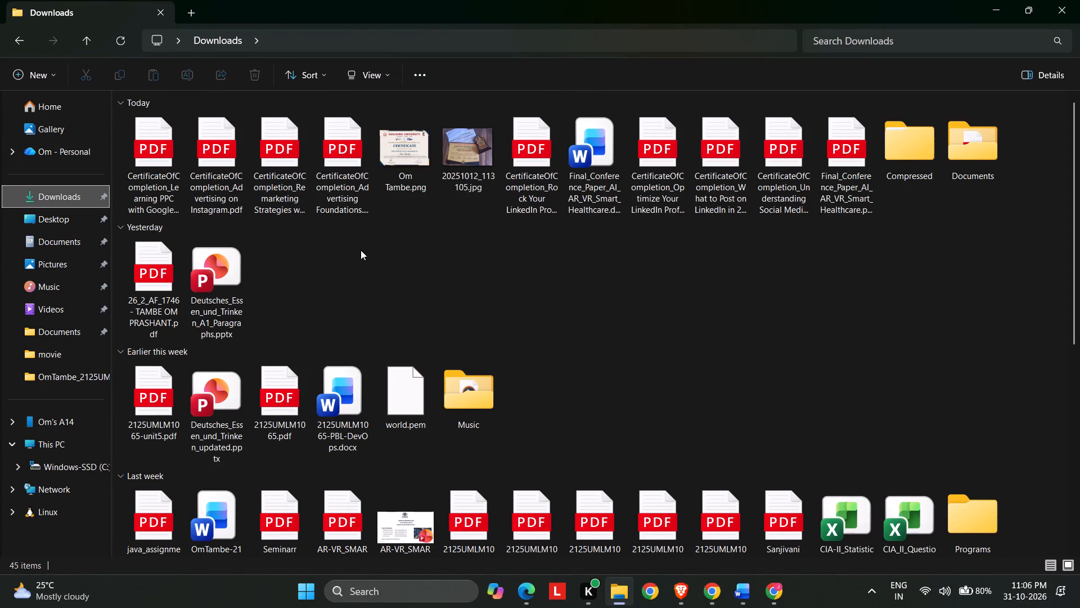
scroll(474, 269, down, 2)
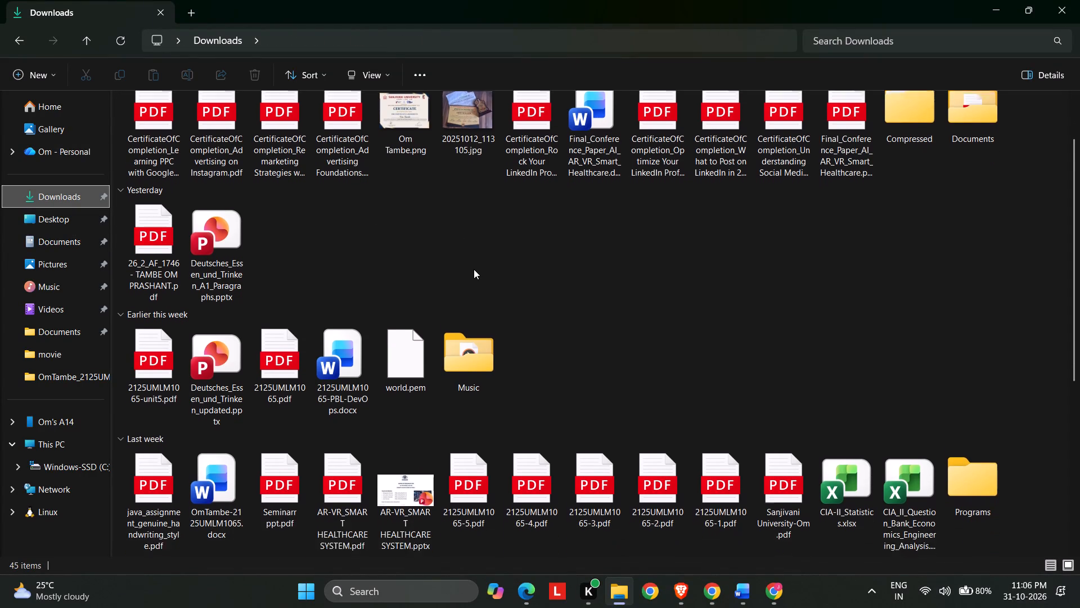
scroll(474, 269, down, 2)
double_click(405, 400)
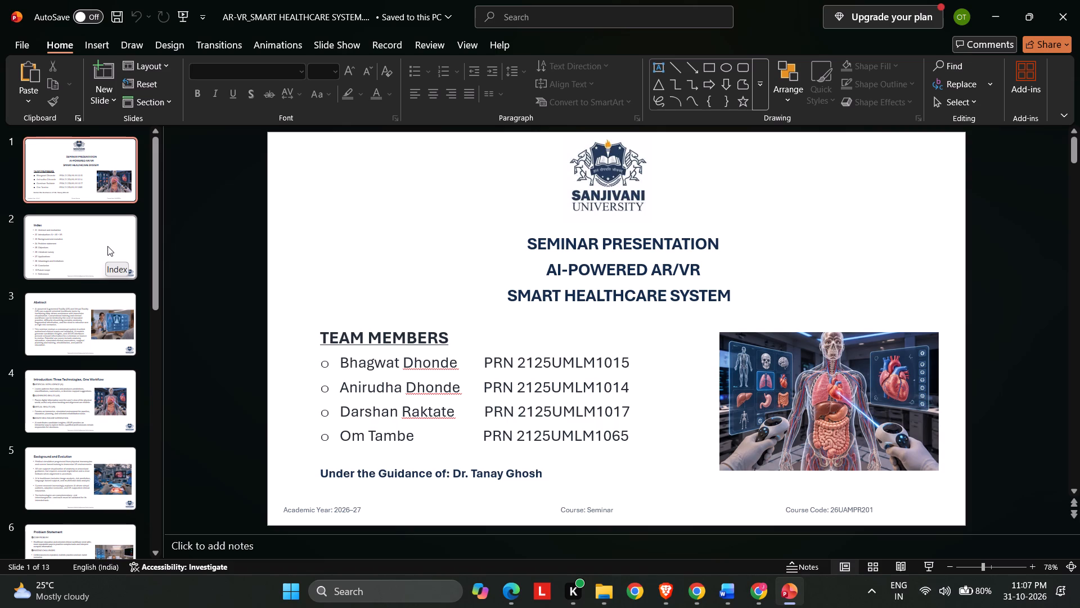
Copy the word "Augmented" from the first bullet of the Abstract slide.
click(107, 246)
click(81, 316)
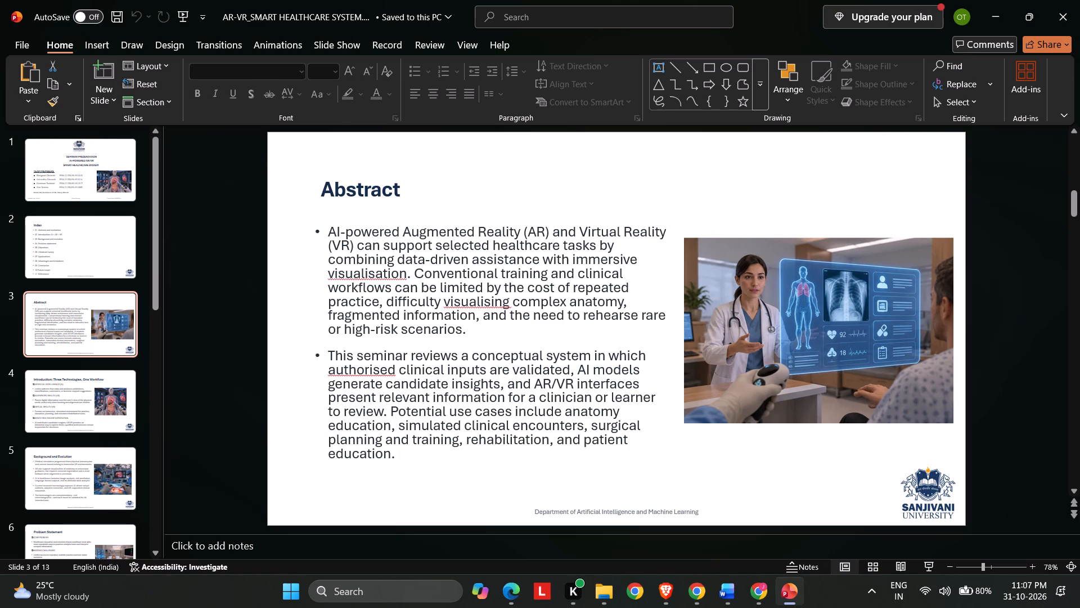
double_click(436, 232)
key(ctrl+c)
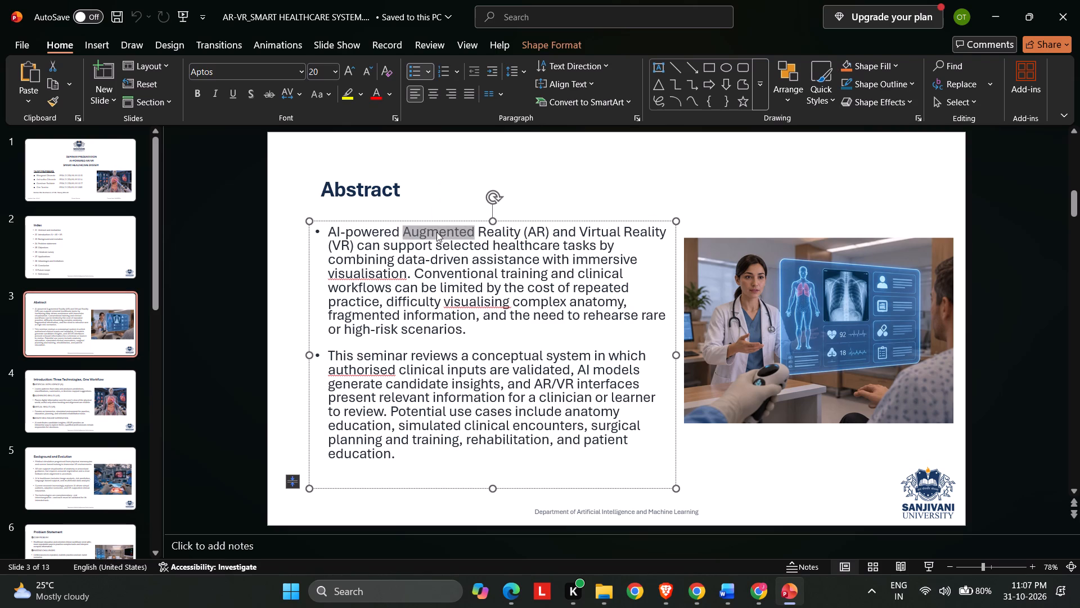
Switch to Chrome, paste the copied word into Google in a new tab and ask "what does it mean".
key(alt+Tab)
key(alt+Tab)
key(alt+Tab)
key(alt+Tab)
key(alt+Tab)
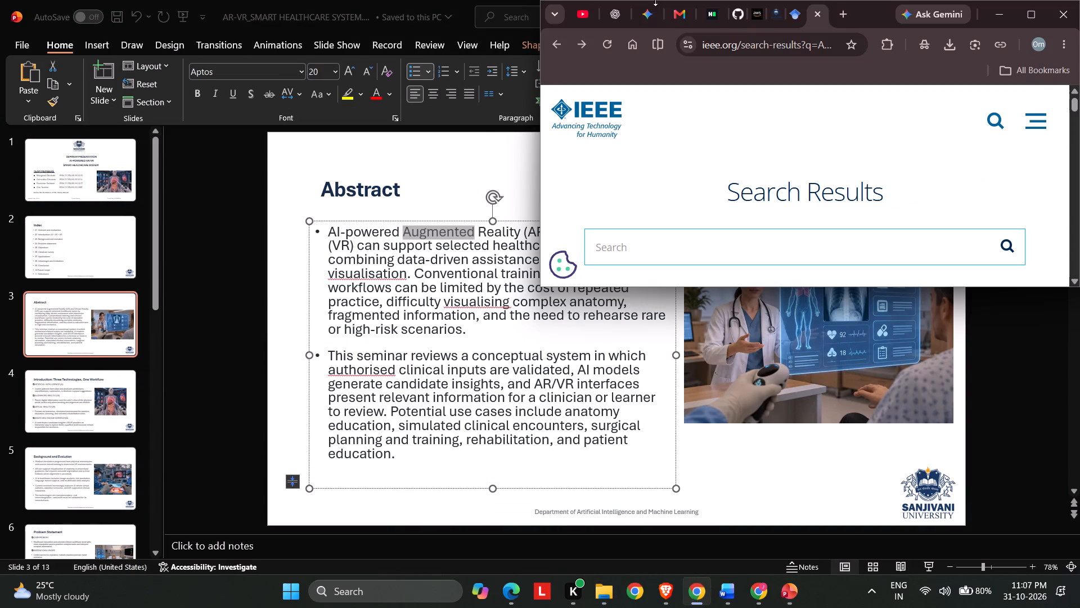
click(1020, 15)
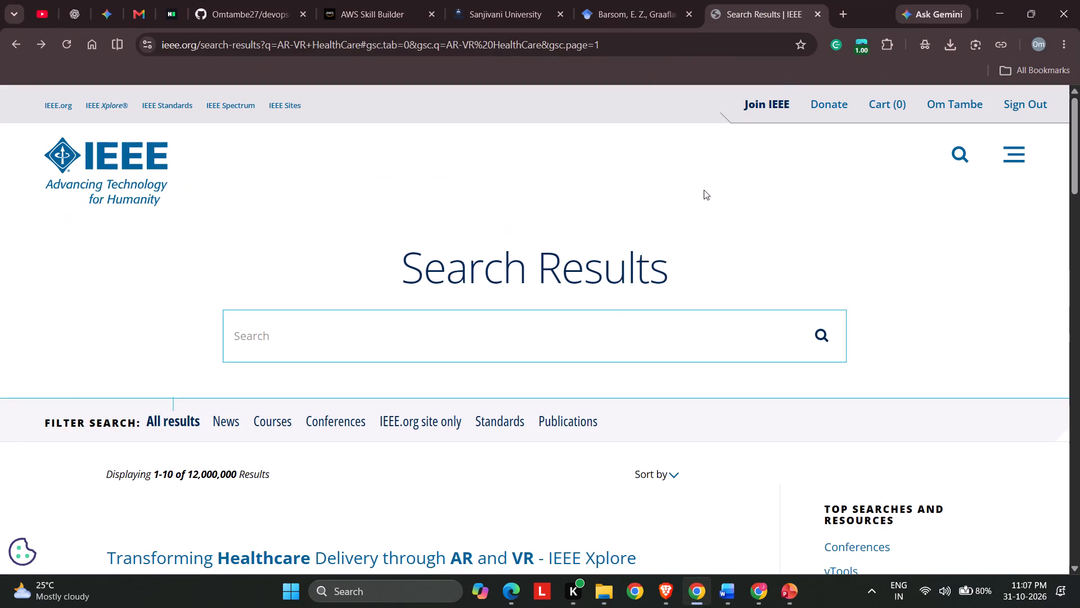
click(840, 15)
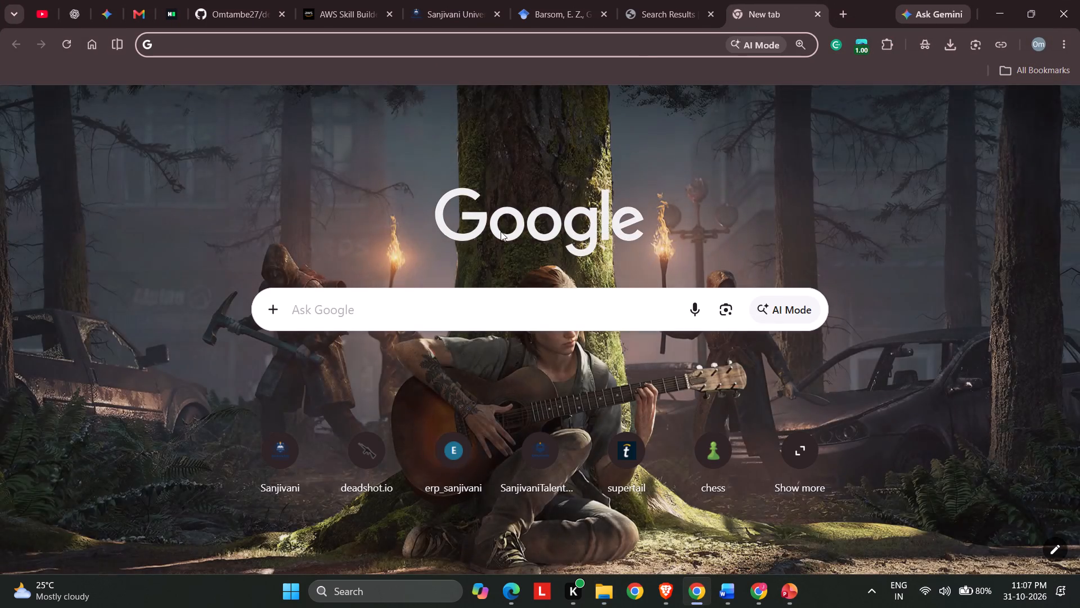
click(435, 312)
key(ctrl+v)
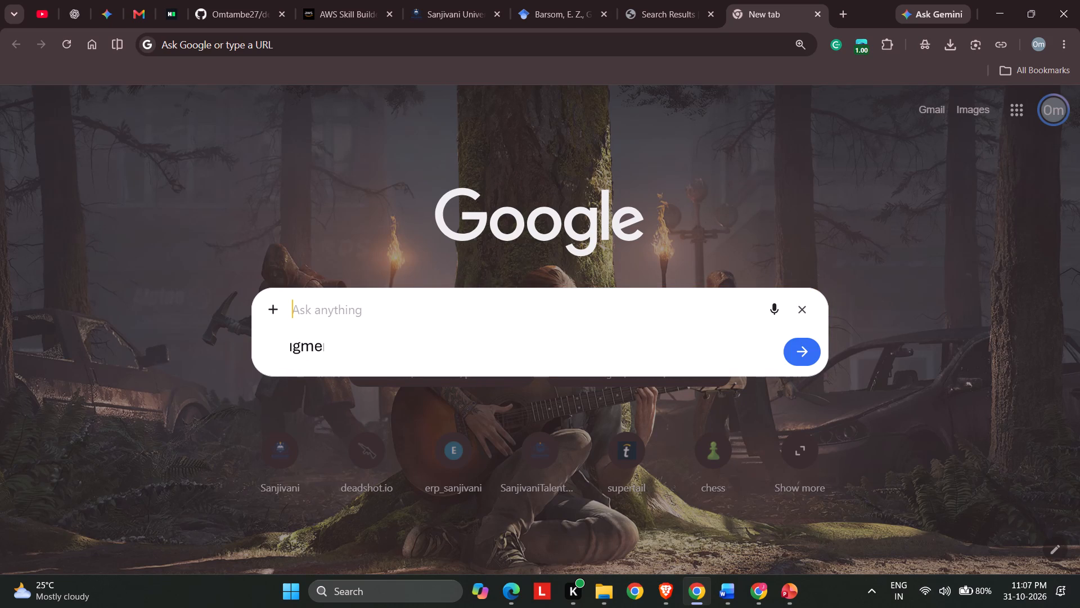
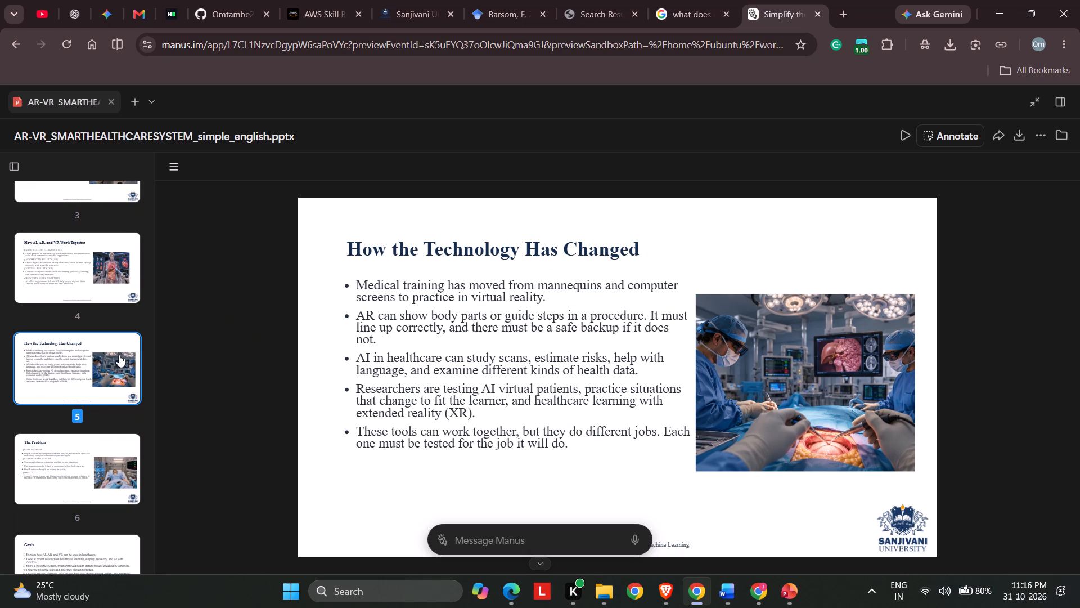
Close the Manus browser tab holding the simplified AR-VR presentation.
scroll(119, 355, up, 7)
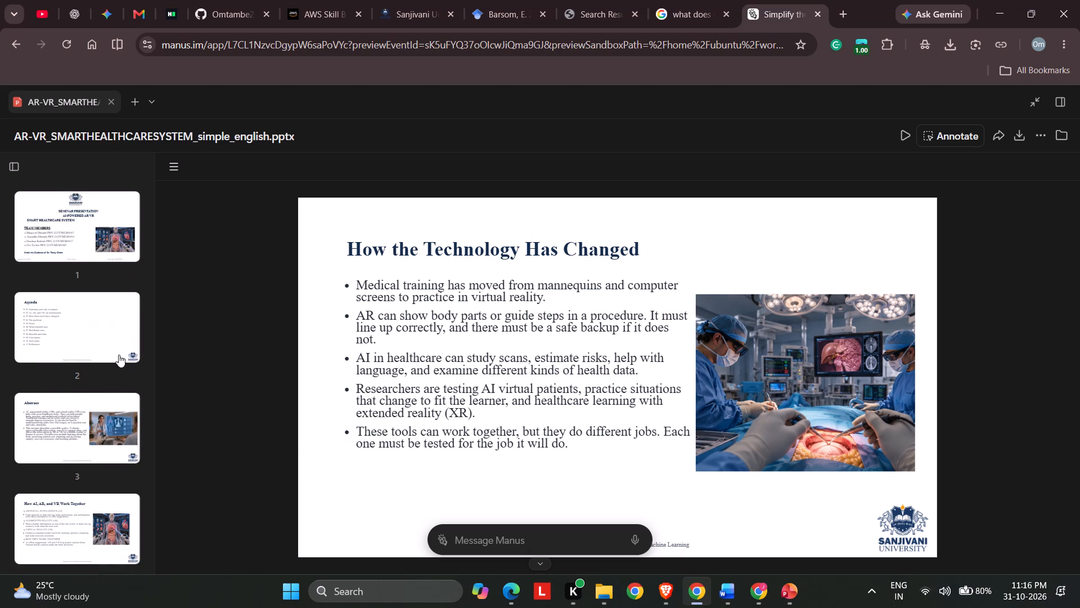
click(819, 11)
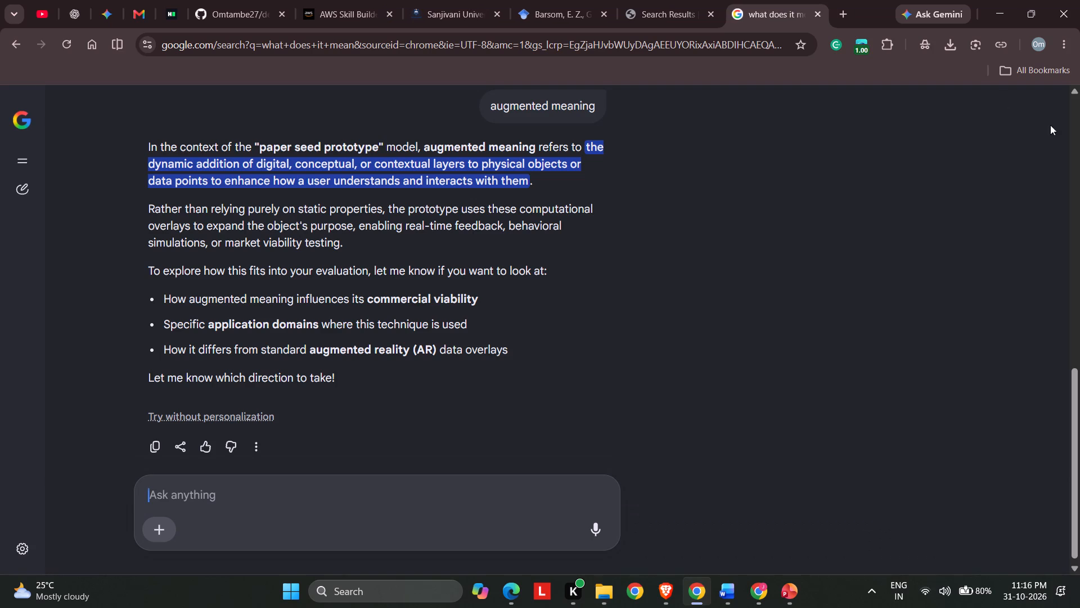
Switch to the original presentation in PowerPoint, check its References slide and go back to the title slide.
click(803, 596)
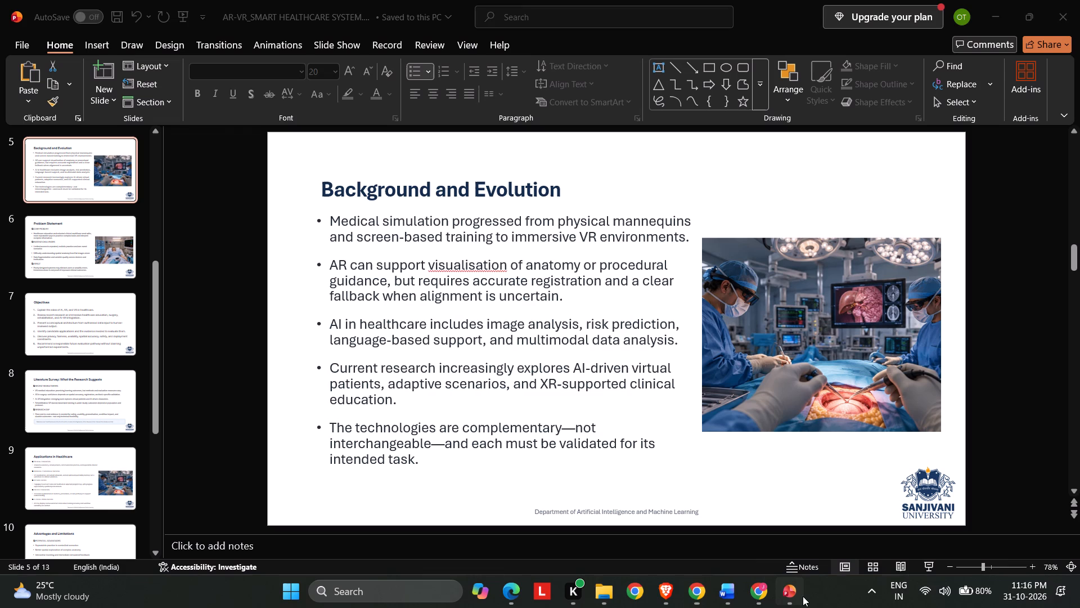
scroll(1, 461, down, 7)
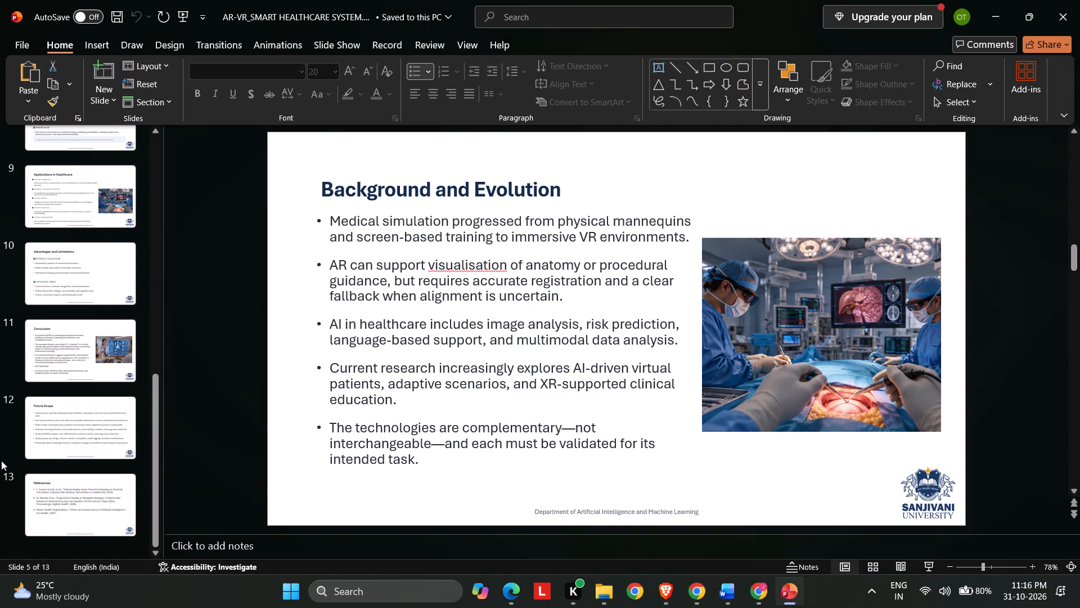
click(48, 493)
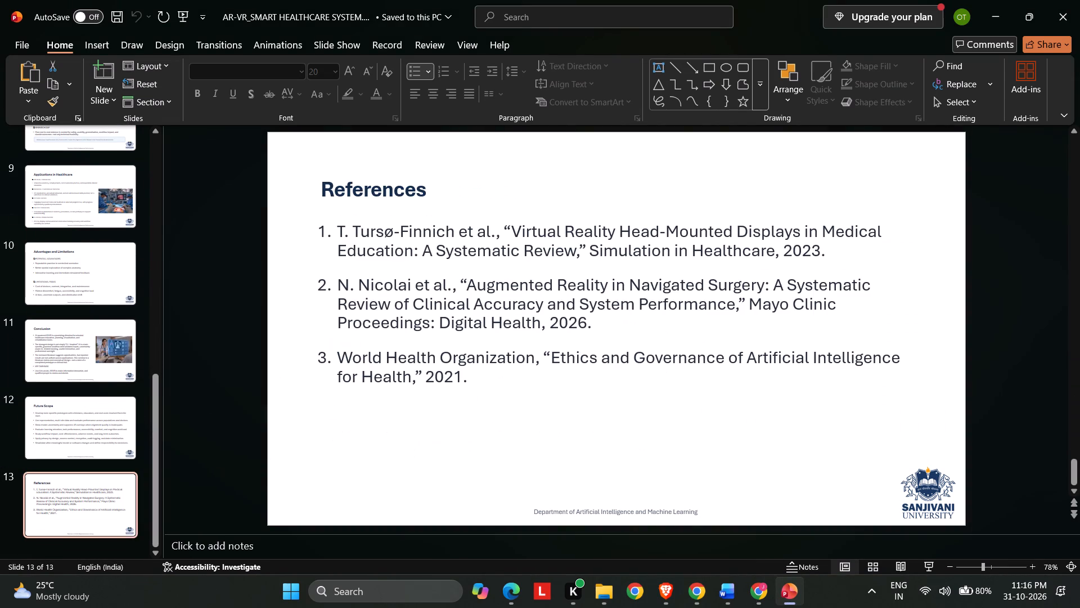
scroll(526, 380, up, 6)
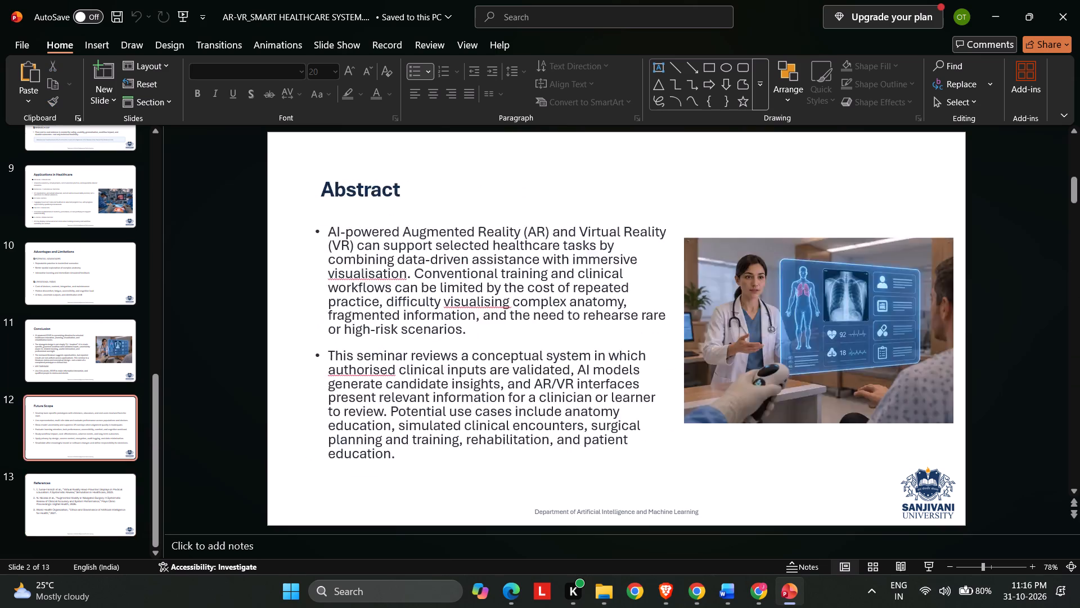
scroll(526, 380, up, 4)
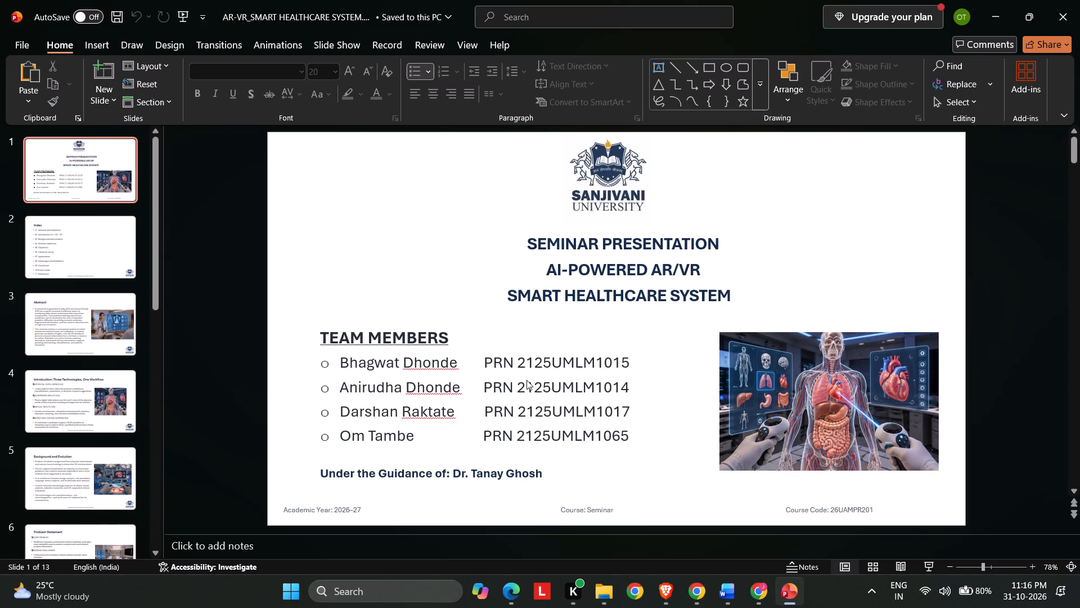
key(Down)
key(Up)
Remove the bullets from all four team member lines on the title slide.
click(333, 366)
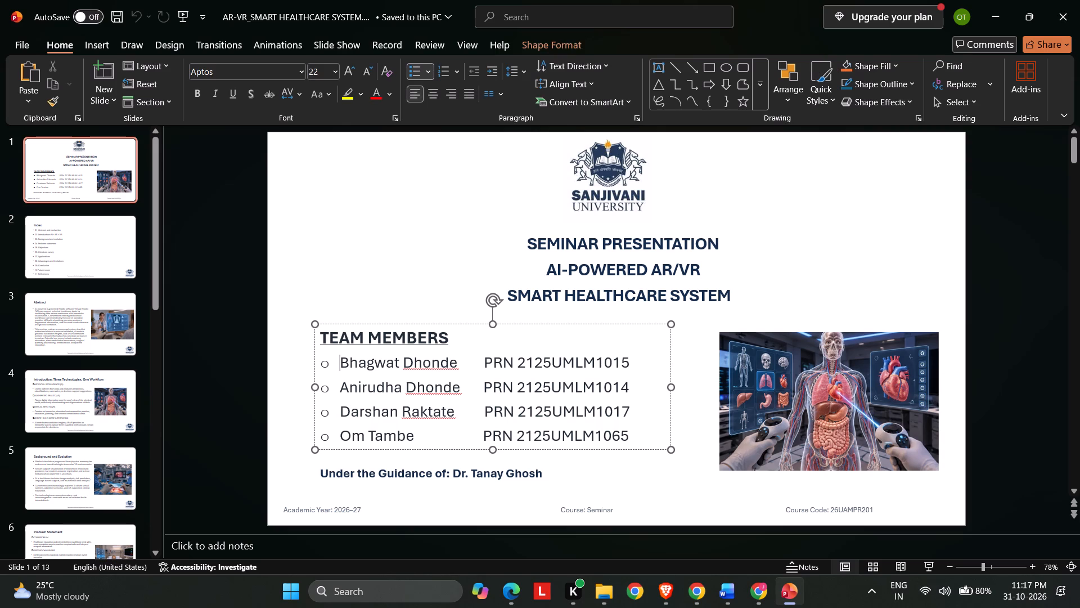
drag(333, 366, 605, 429)
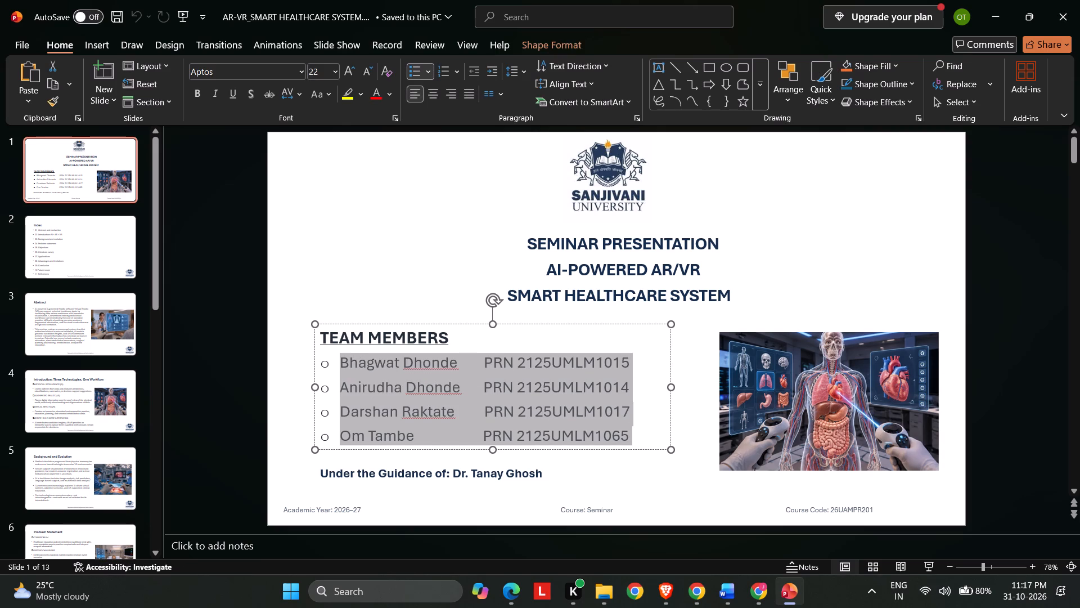
drag(605, 429, 633, 432)
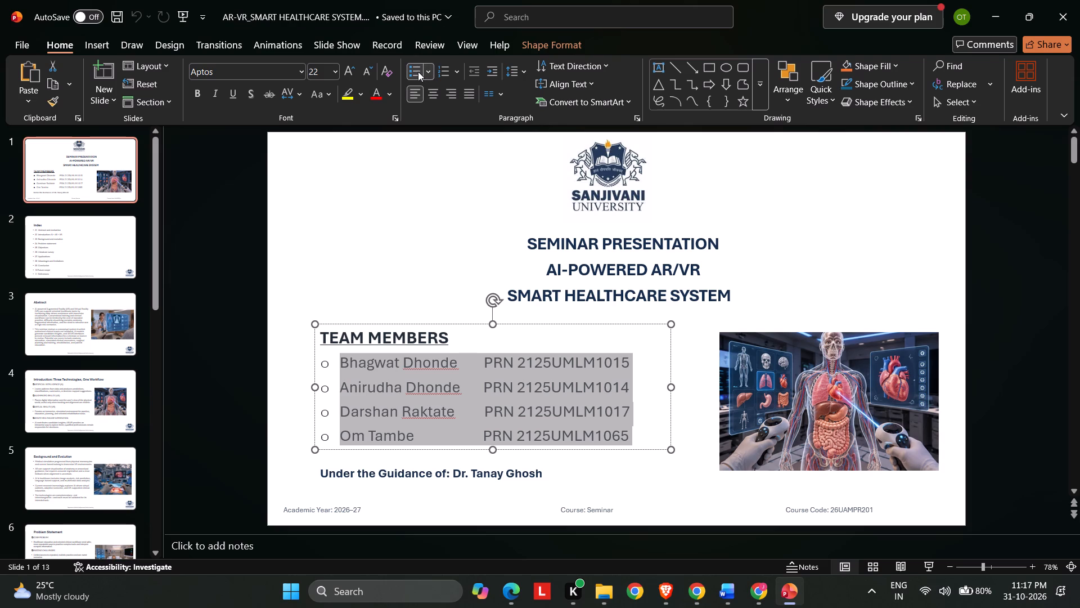
click(415, 71)
click(241, 231)
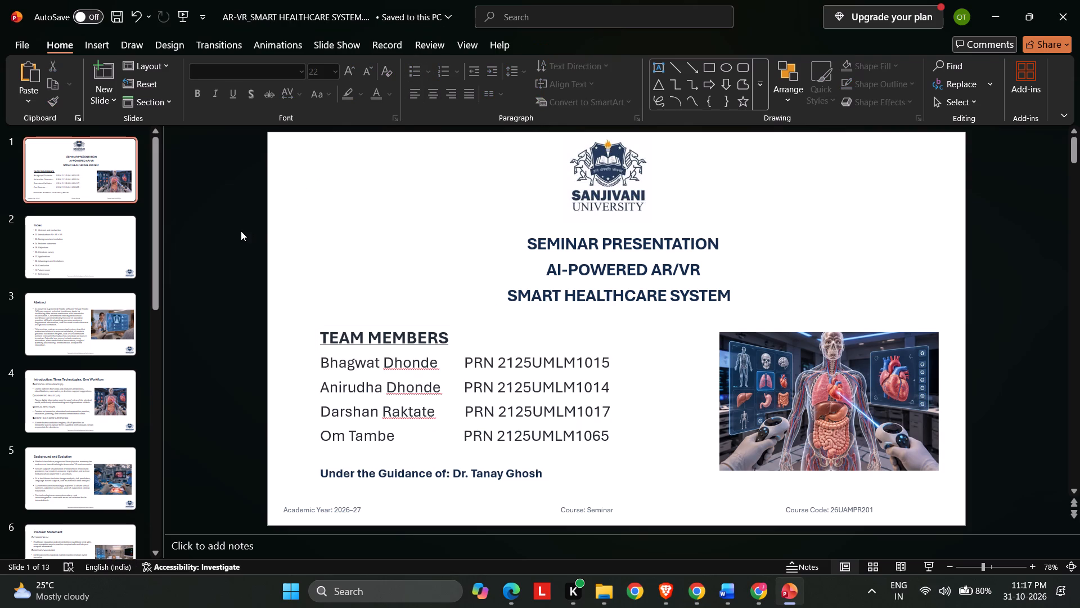
Add filled round bullets to all four team member lines on the title slide, after checking the Index slide's list style.
click(74, 234)
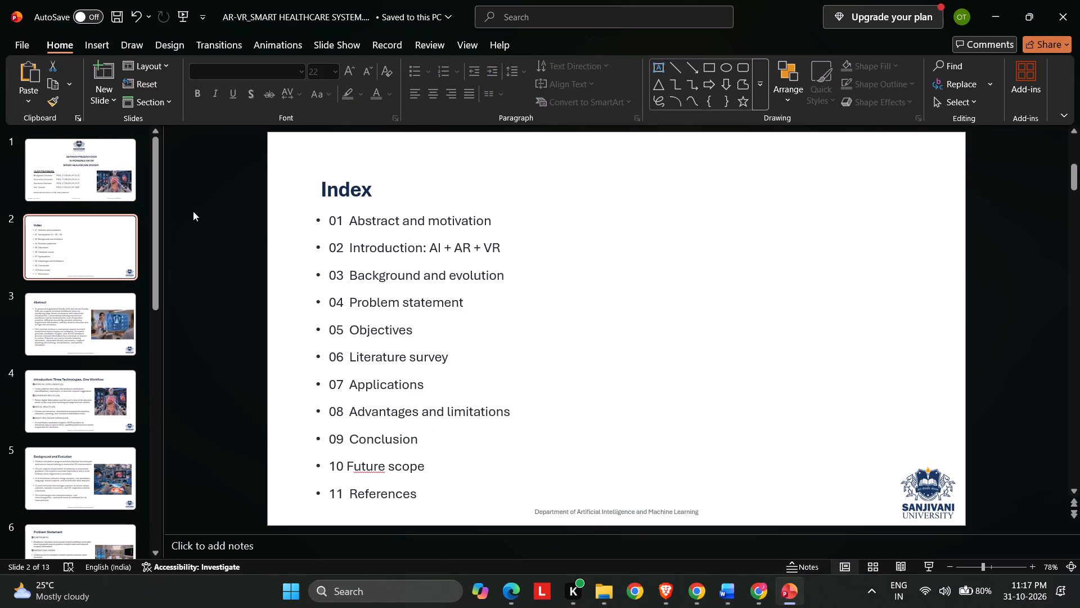
click(101, 177)
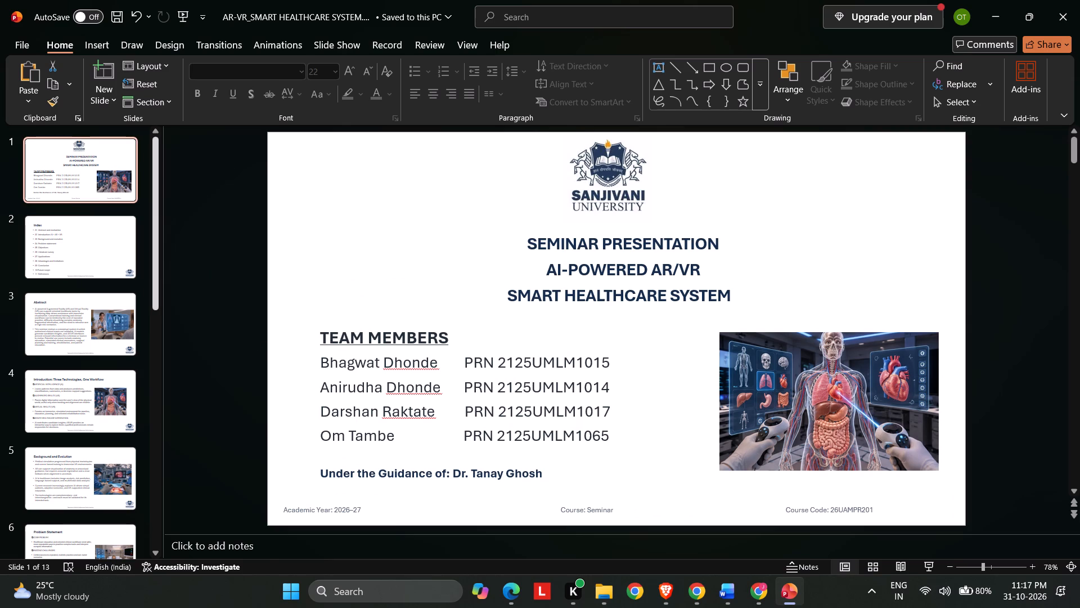
drag(320, 367, 583, 437)
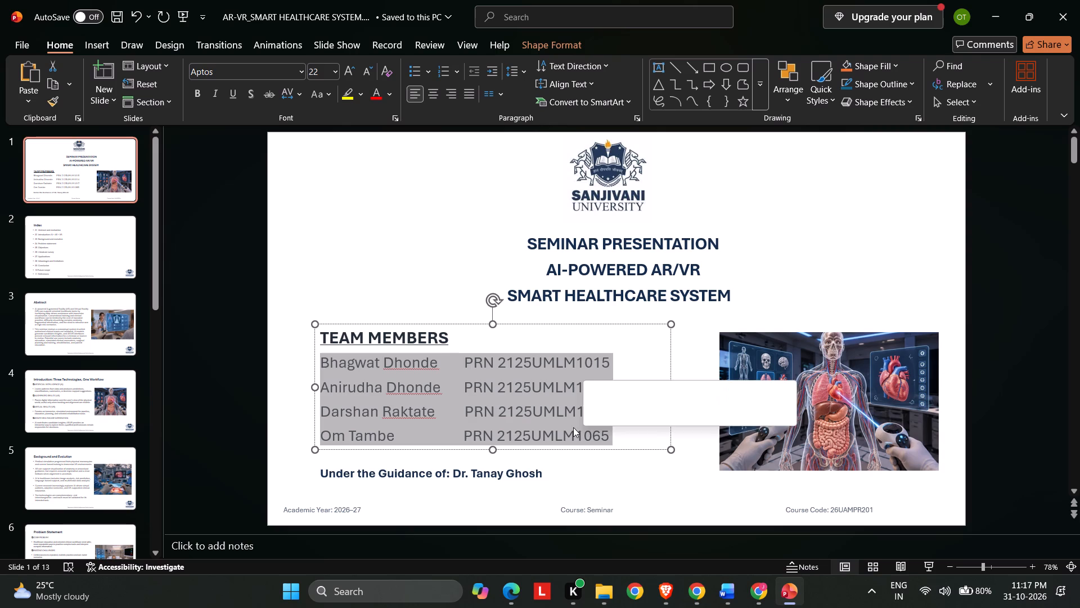
click(427, 75)
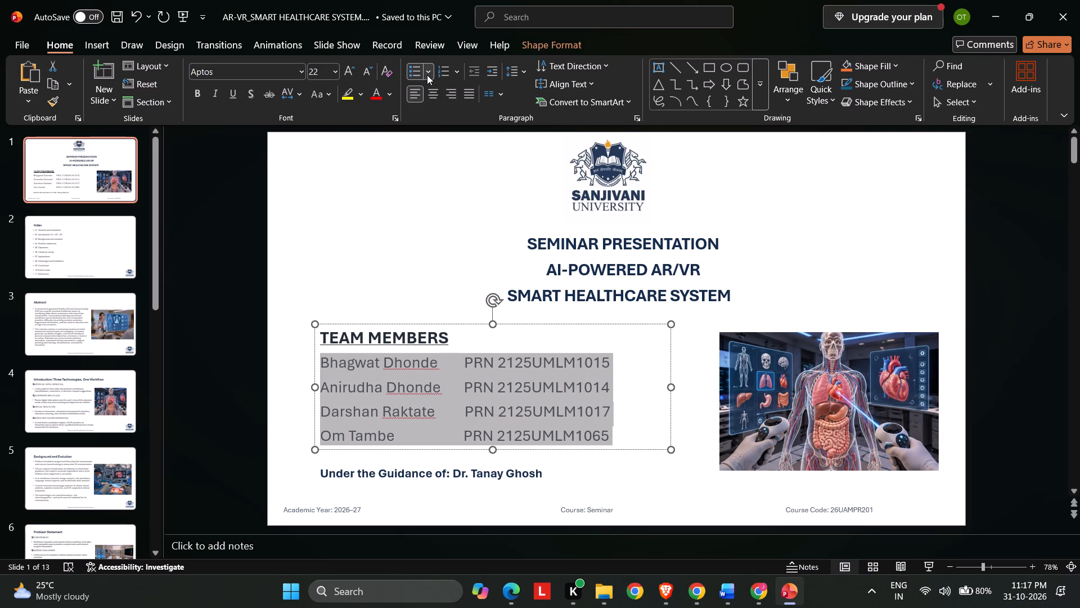
double_click(503, 127)
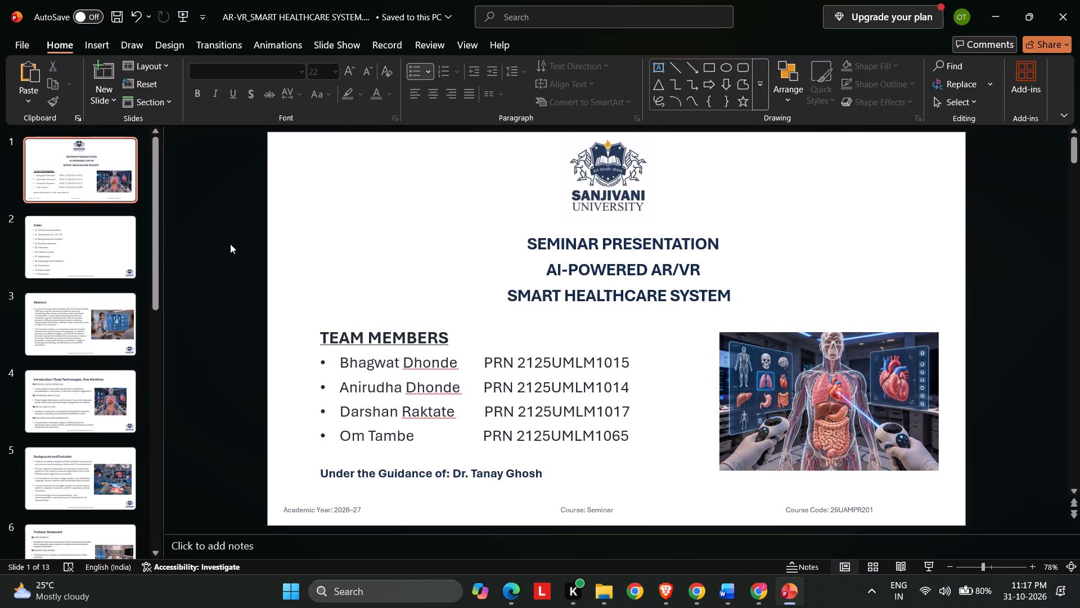
click(210, 256)
Review the slides from Index to Background and Evolution, checking their text and bullet formatting, and return to the Abstract slide.
click(111, 267)
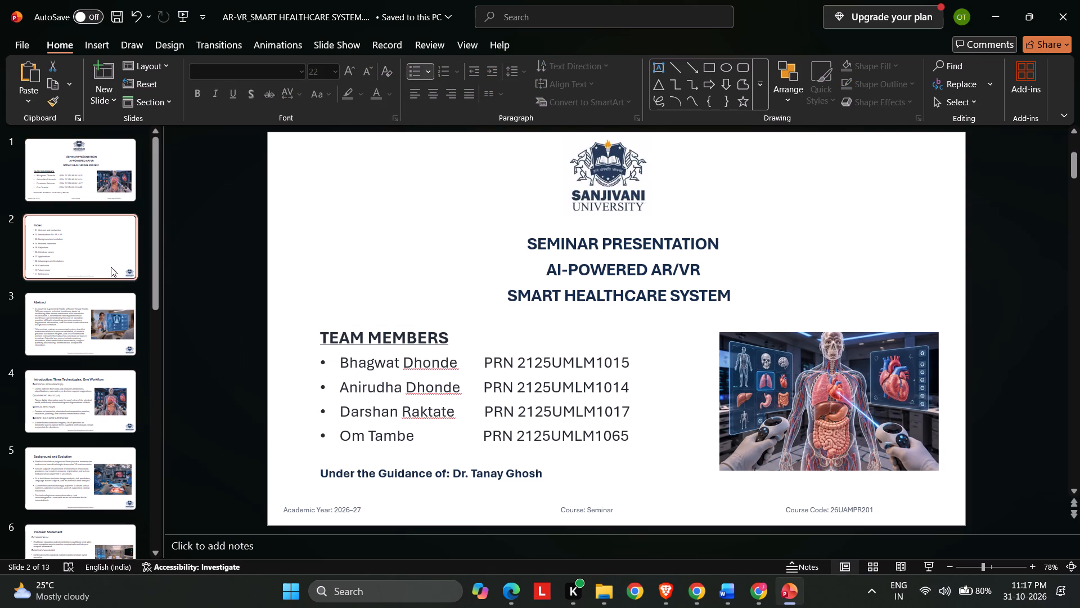
key(Down)
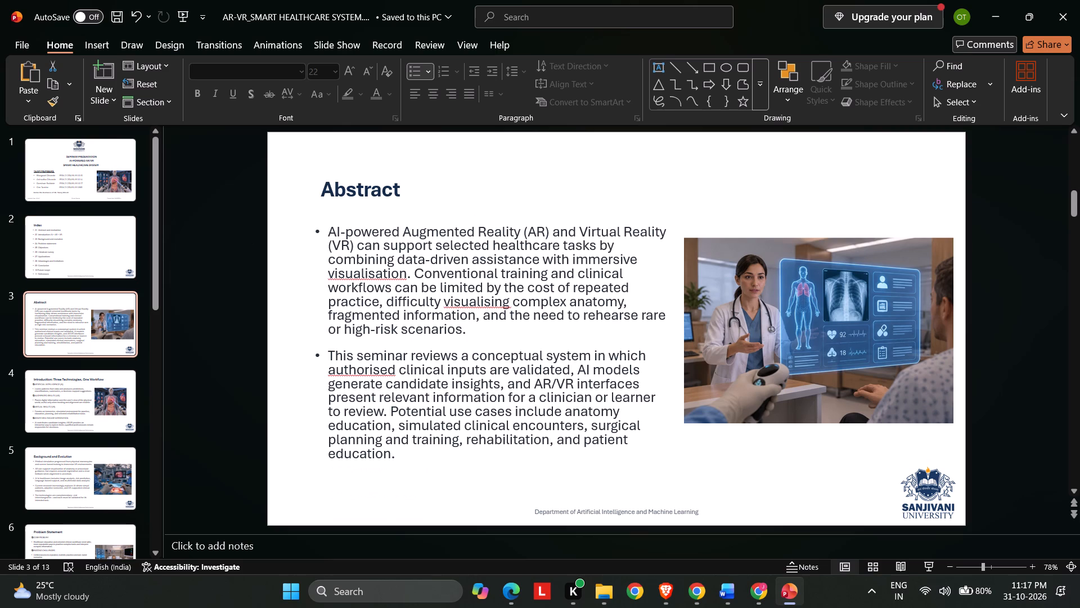
key(Down)
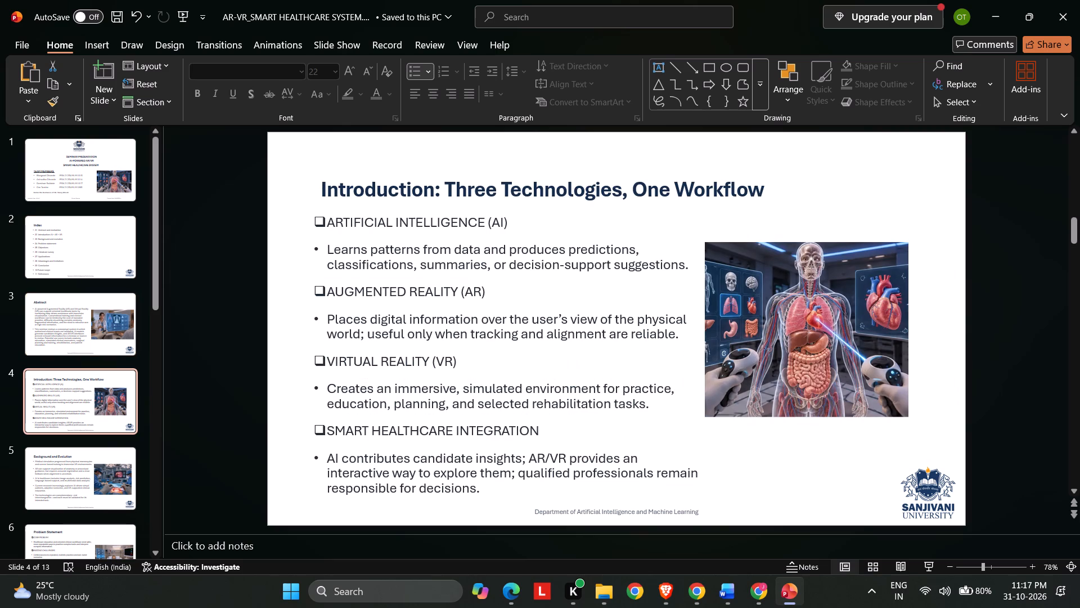
key(Up)
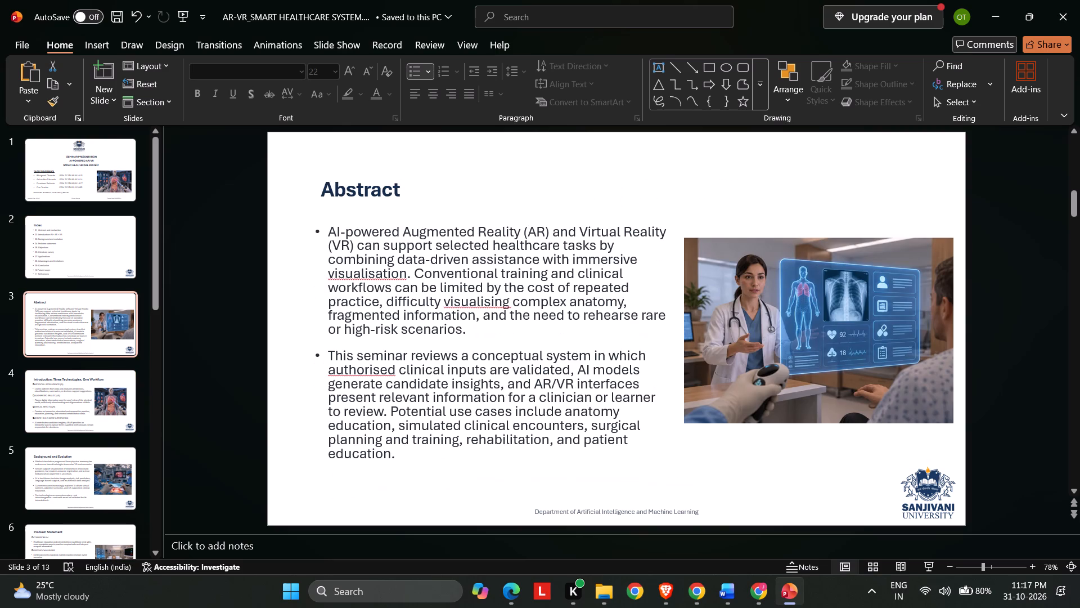
key(Down)
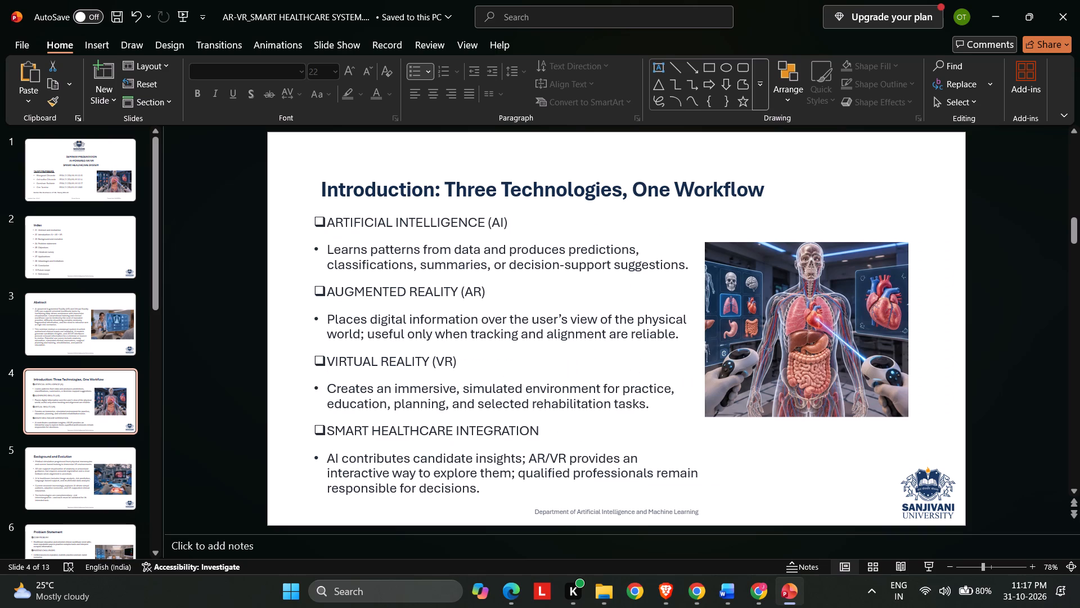
key(Down)
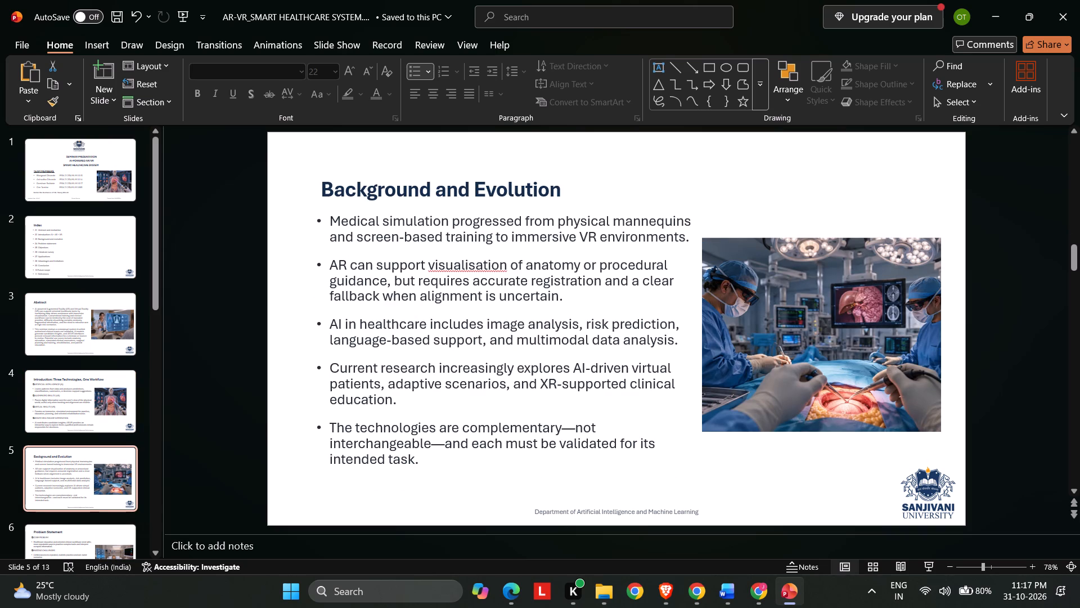
click(98, 298)
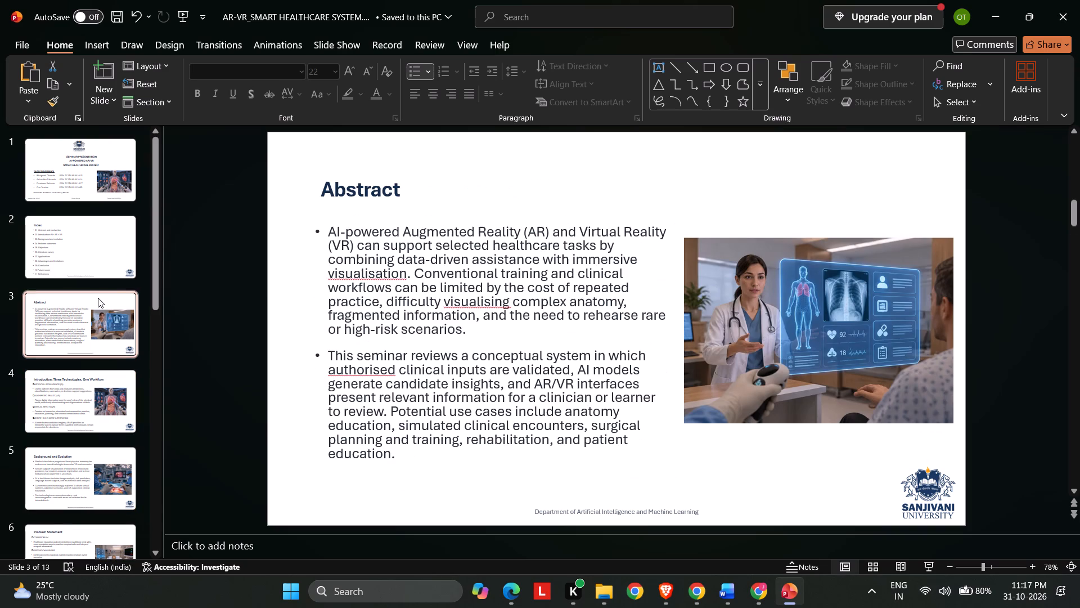
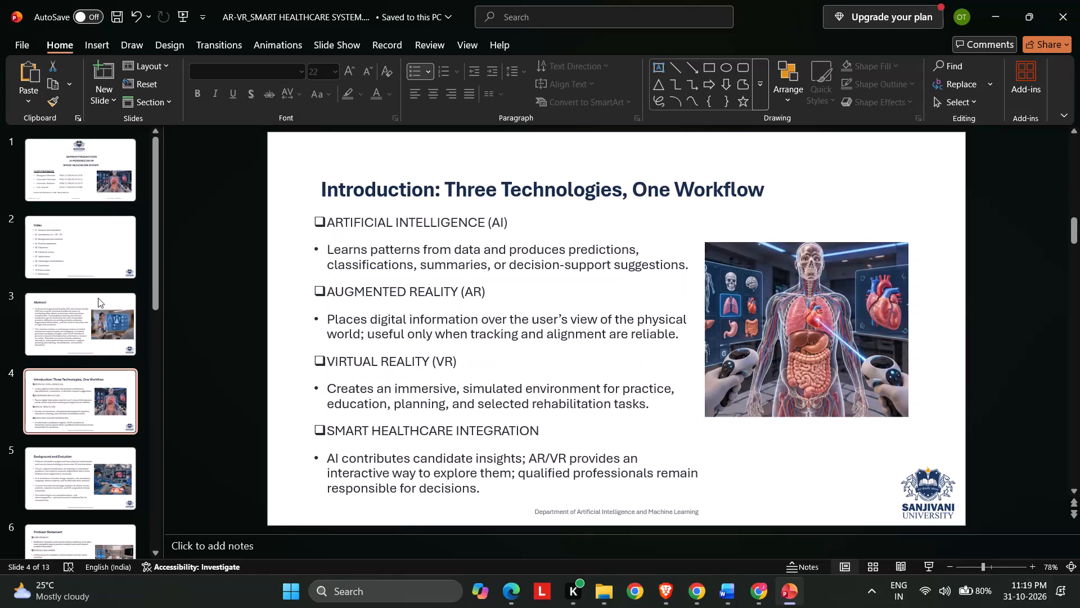
Review the slides from Introduction to Problem Statement, checking their text and bullet formatting.
key(Down)
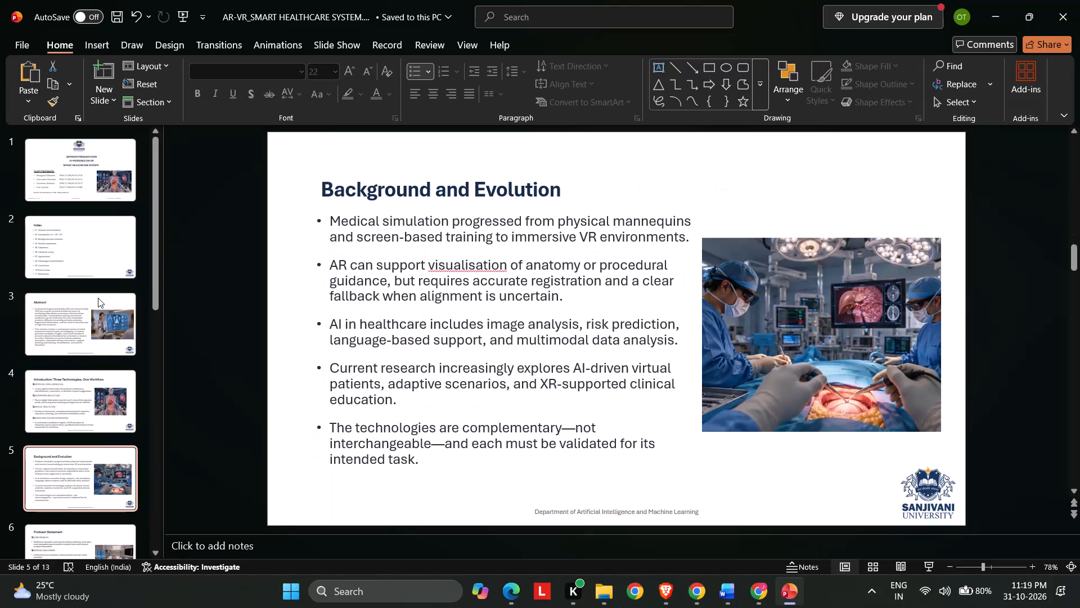
key(Up)
key(Down)
key(Down)
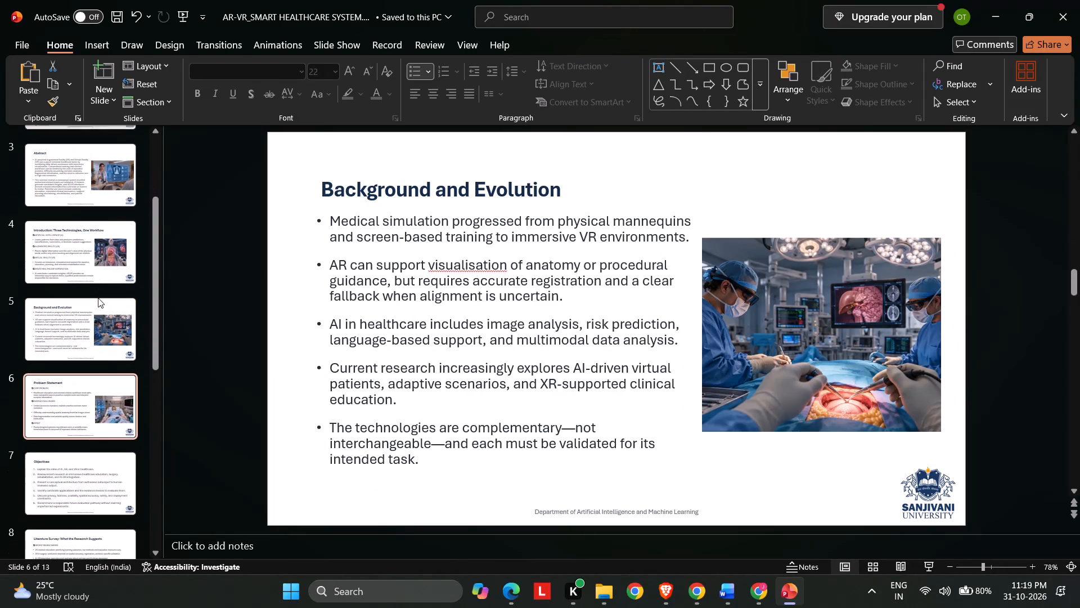
key(Down)
key(Up)
key(Up)
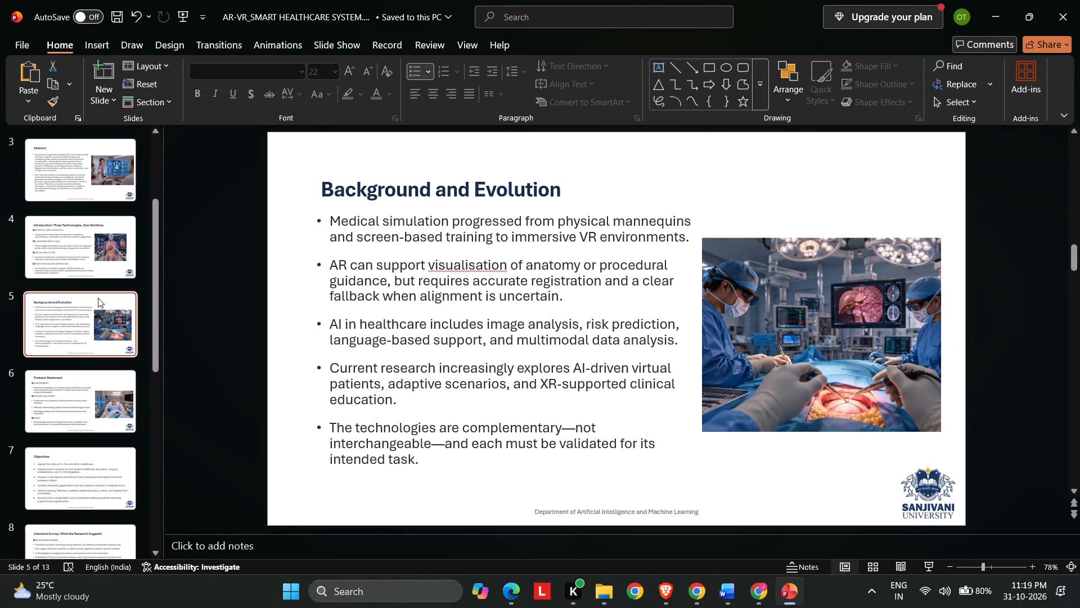
key(Down)
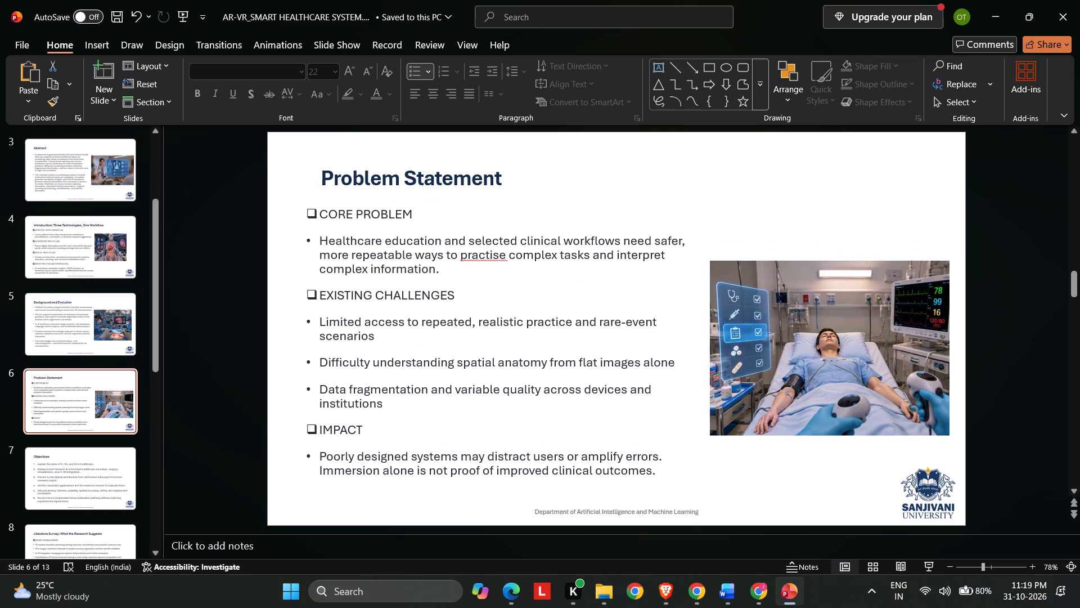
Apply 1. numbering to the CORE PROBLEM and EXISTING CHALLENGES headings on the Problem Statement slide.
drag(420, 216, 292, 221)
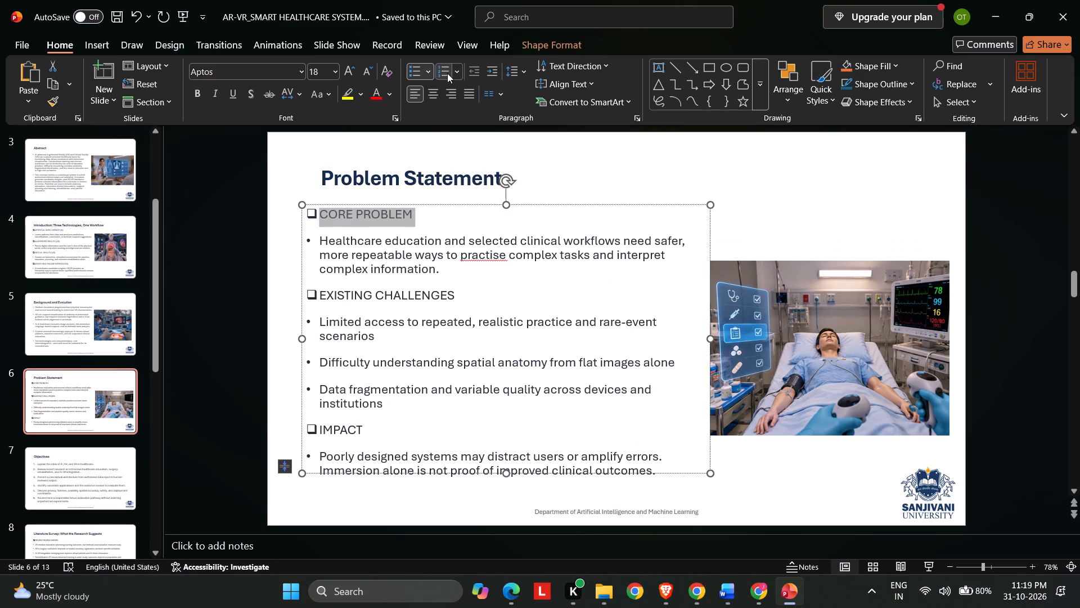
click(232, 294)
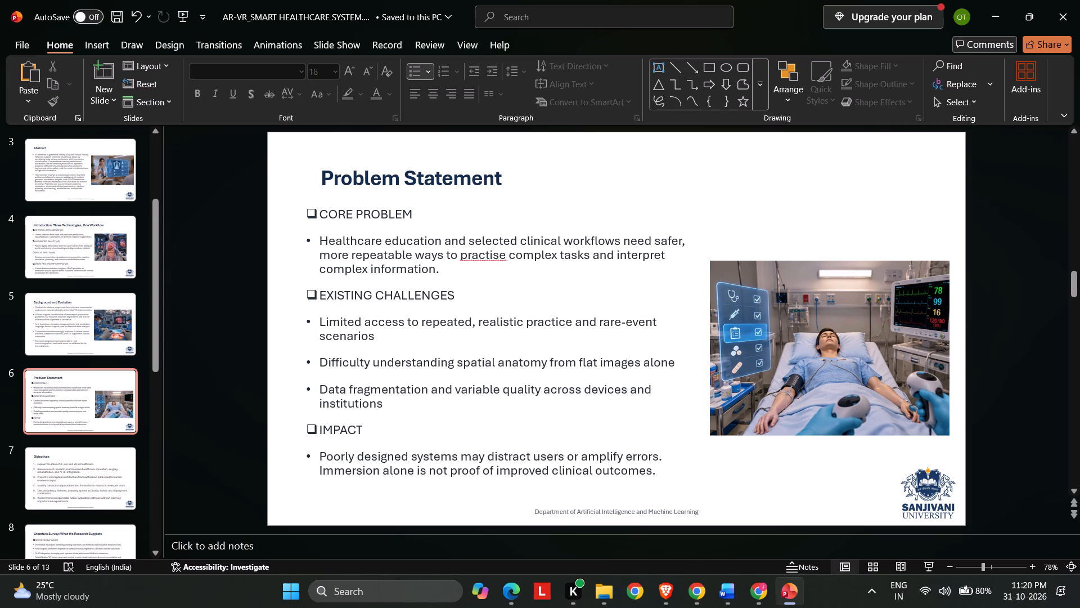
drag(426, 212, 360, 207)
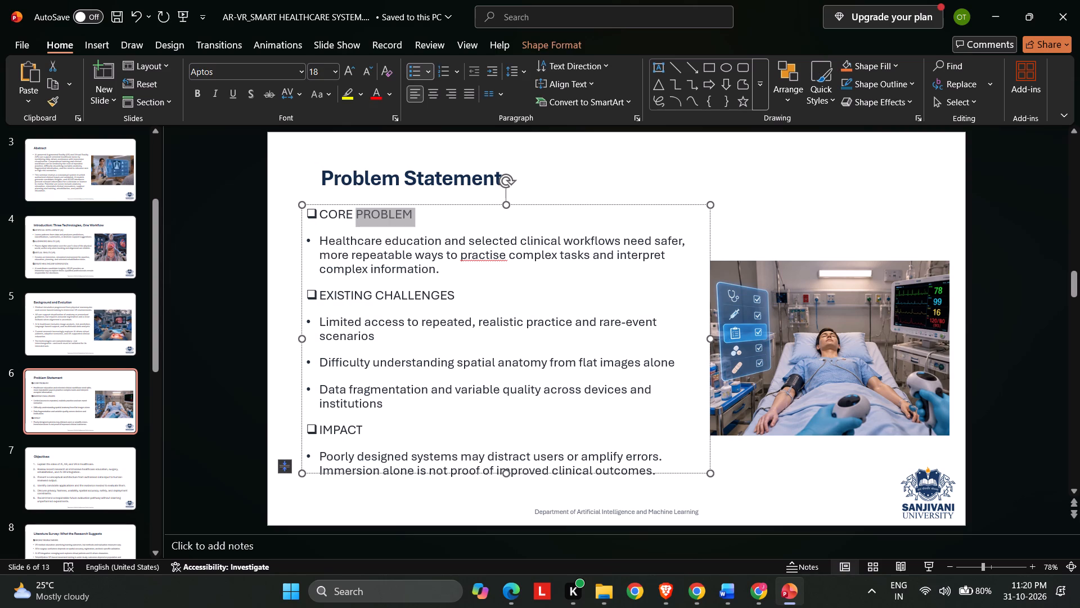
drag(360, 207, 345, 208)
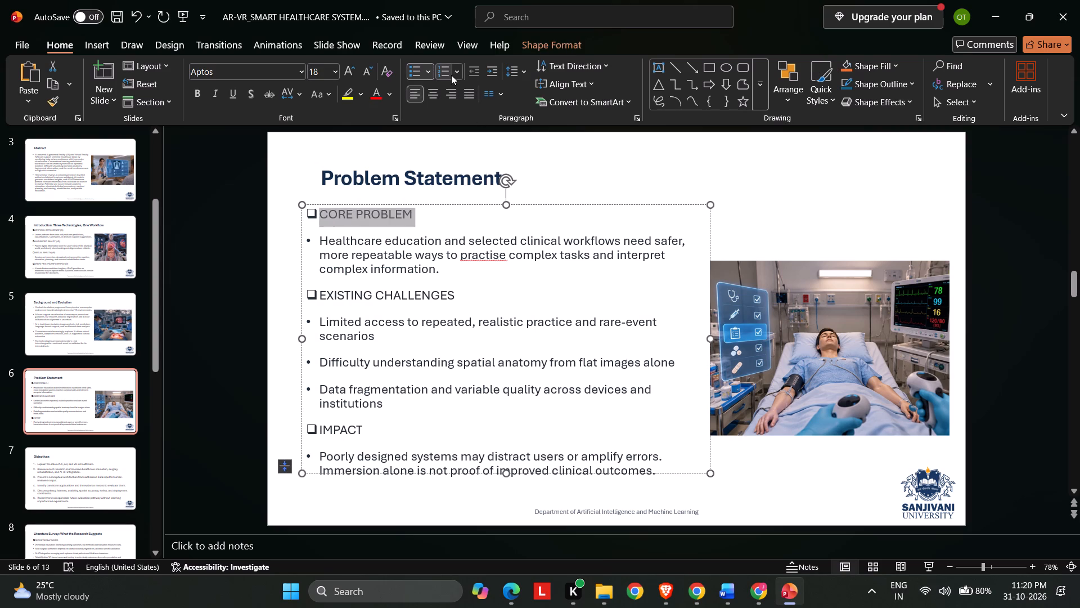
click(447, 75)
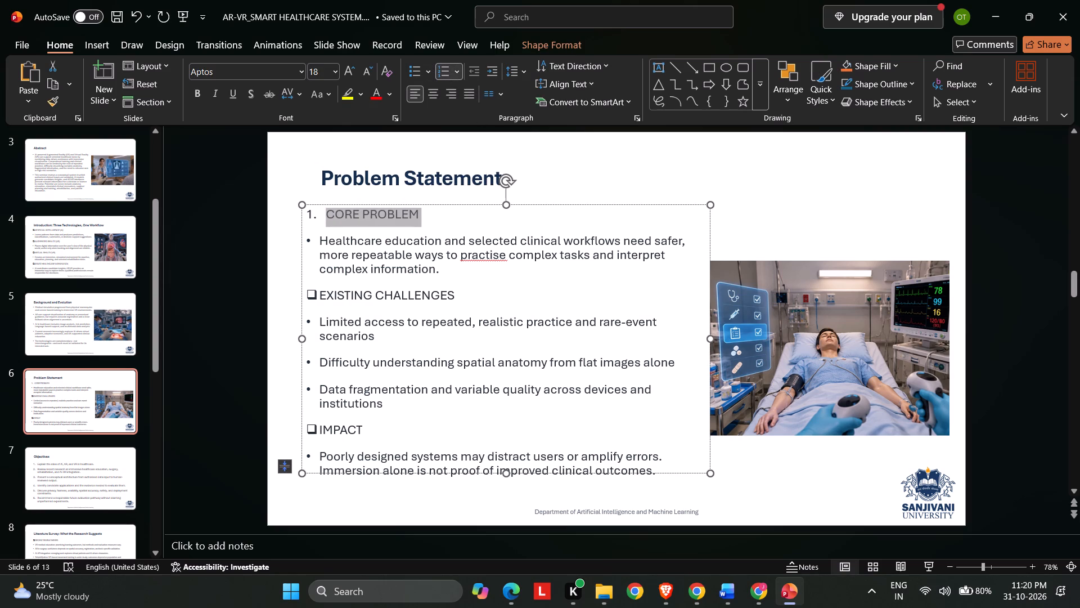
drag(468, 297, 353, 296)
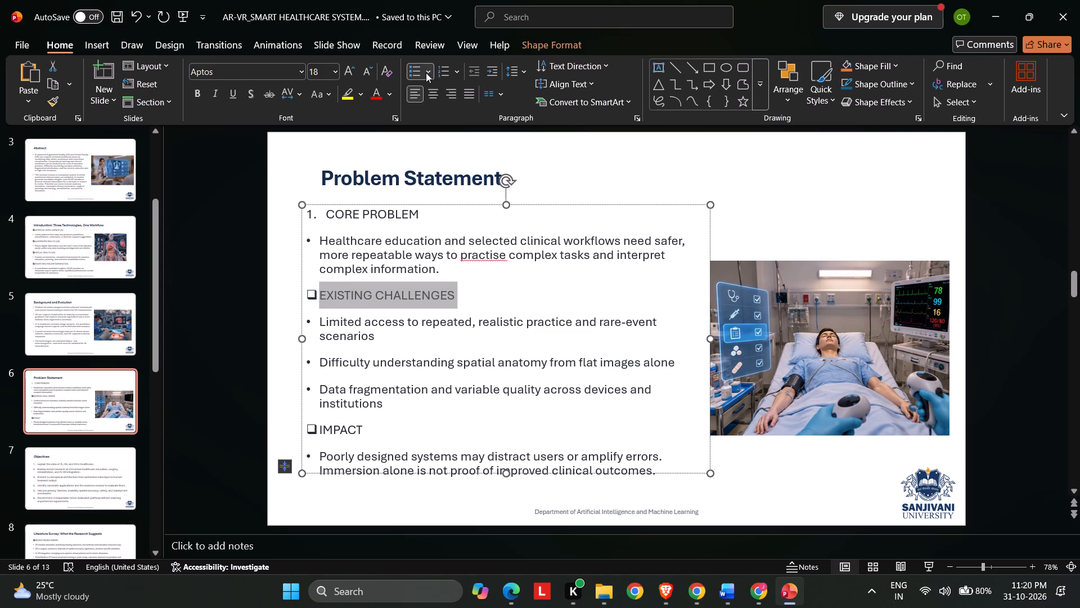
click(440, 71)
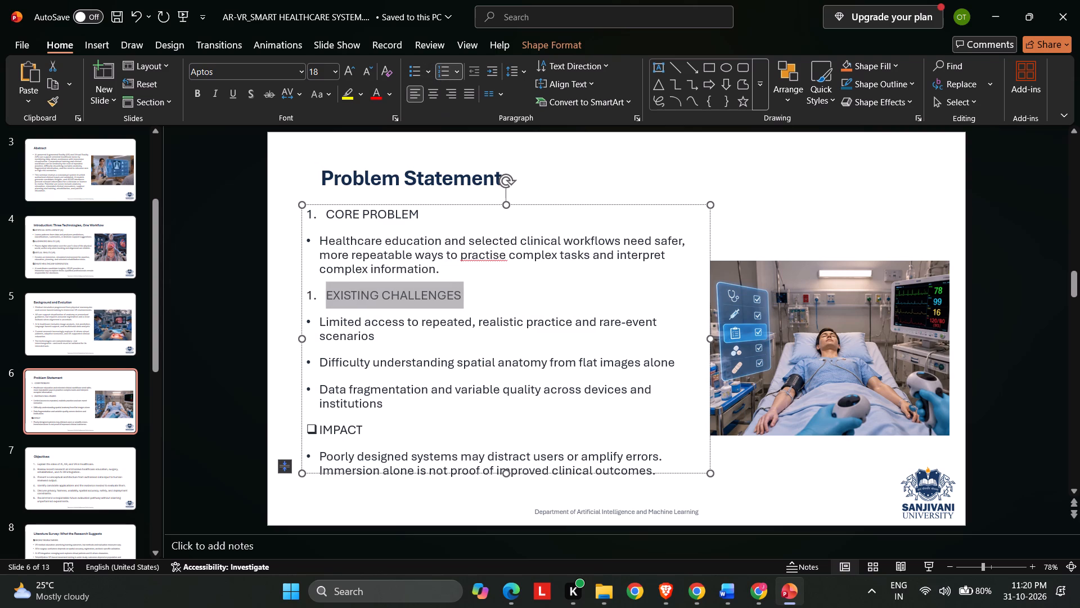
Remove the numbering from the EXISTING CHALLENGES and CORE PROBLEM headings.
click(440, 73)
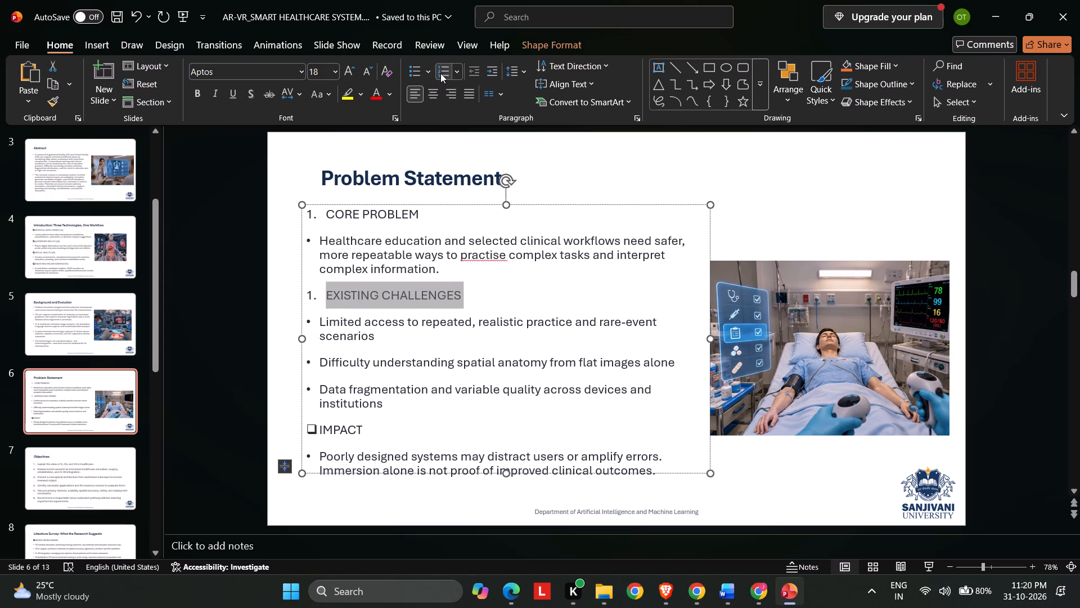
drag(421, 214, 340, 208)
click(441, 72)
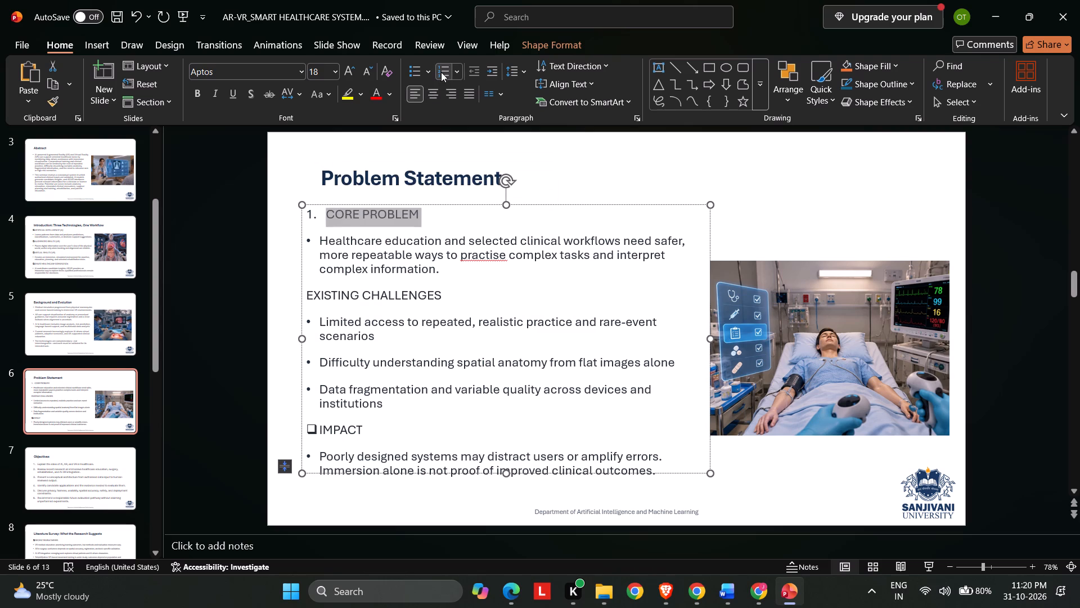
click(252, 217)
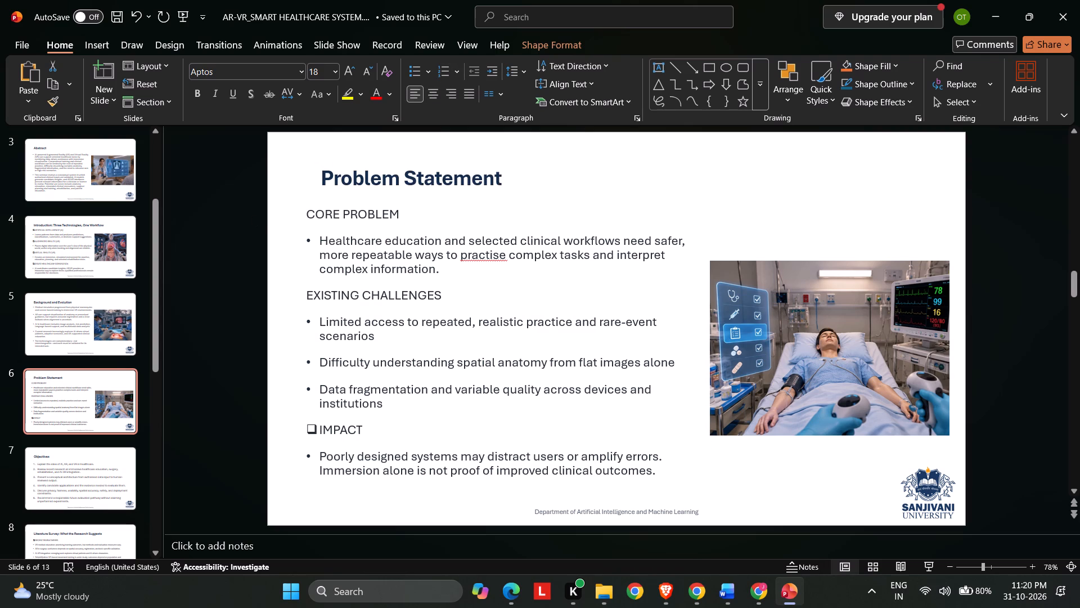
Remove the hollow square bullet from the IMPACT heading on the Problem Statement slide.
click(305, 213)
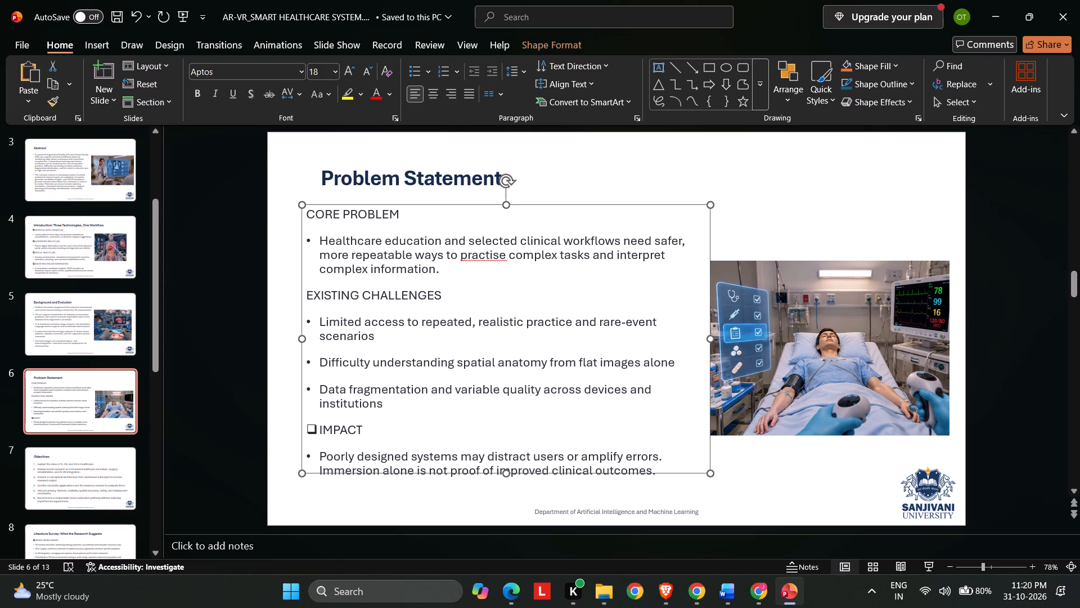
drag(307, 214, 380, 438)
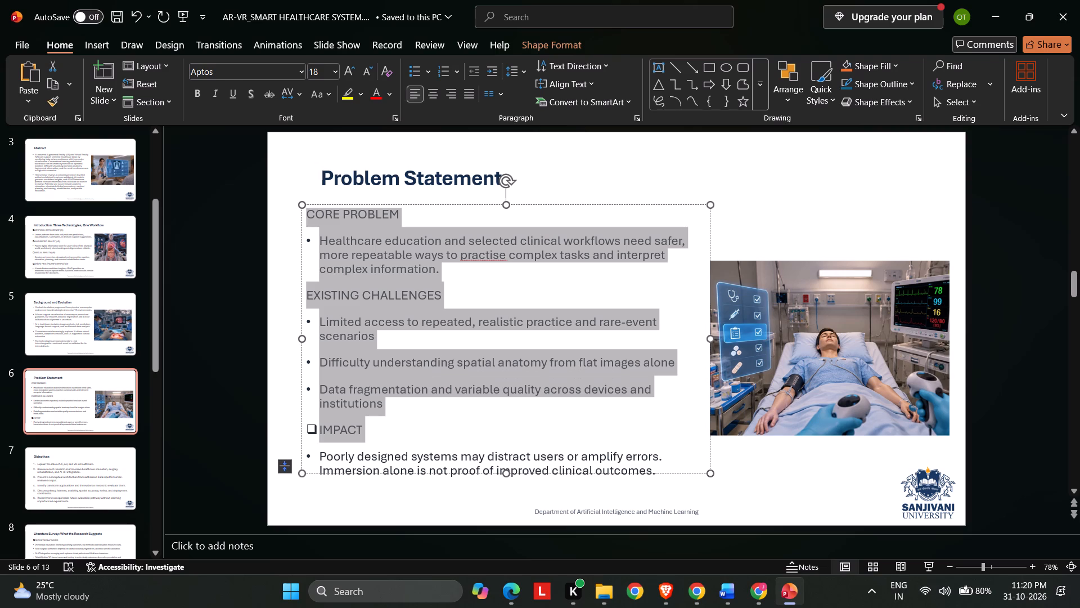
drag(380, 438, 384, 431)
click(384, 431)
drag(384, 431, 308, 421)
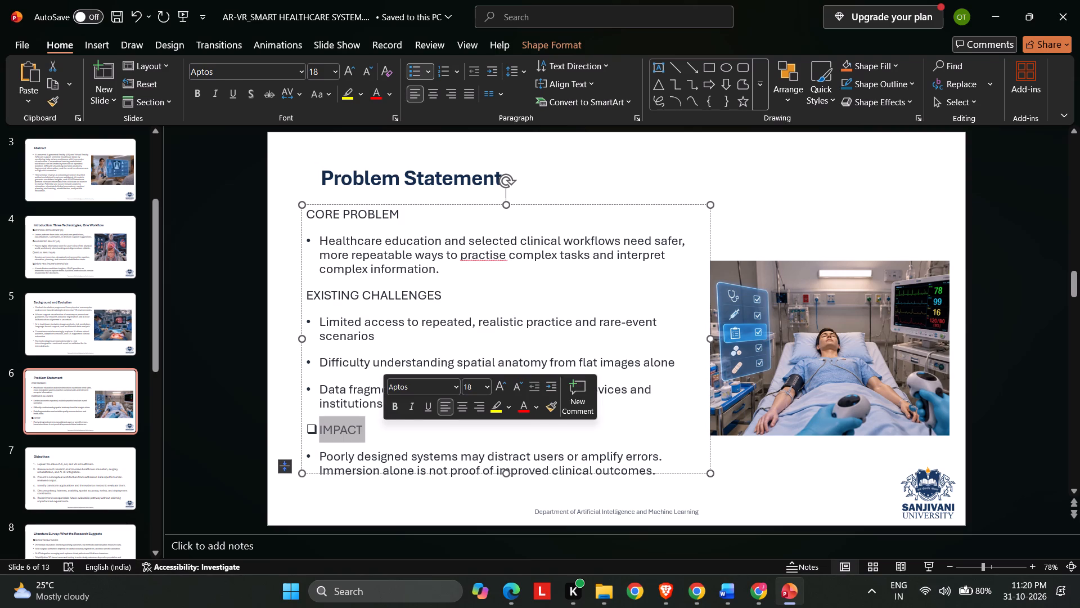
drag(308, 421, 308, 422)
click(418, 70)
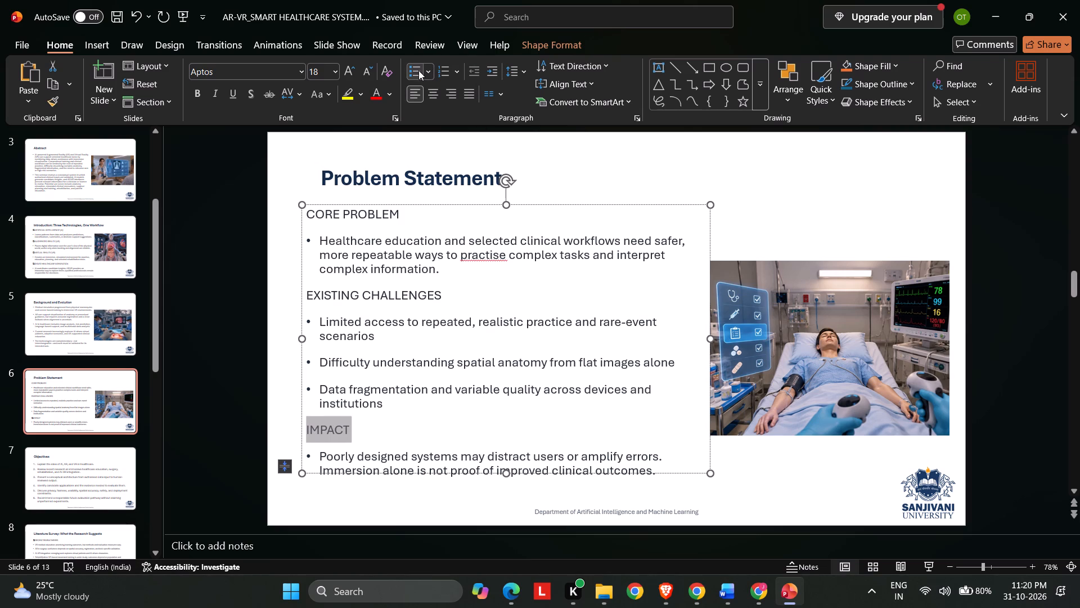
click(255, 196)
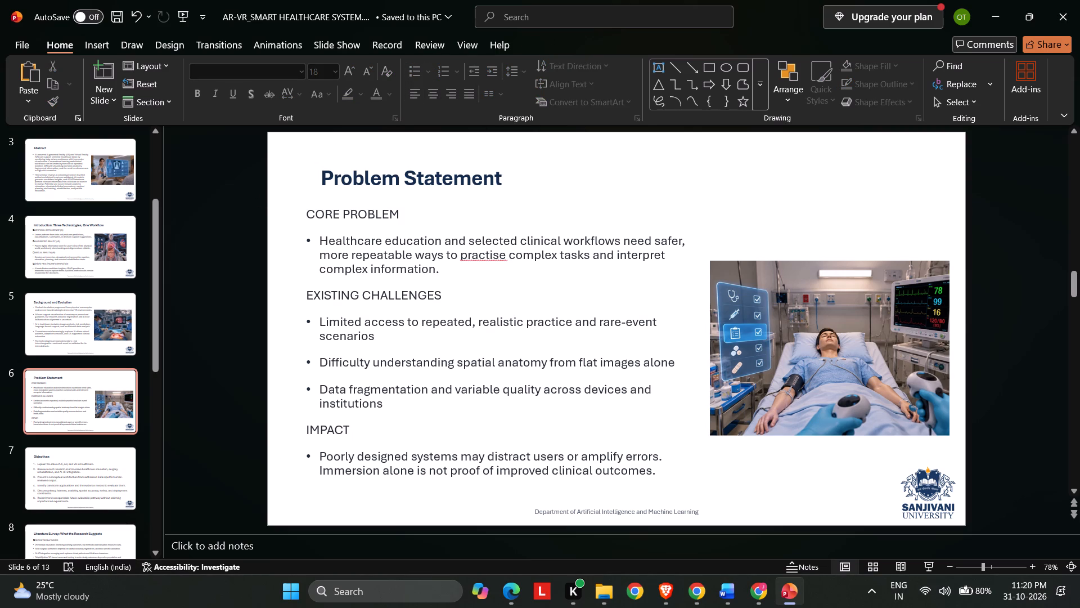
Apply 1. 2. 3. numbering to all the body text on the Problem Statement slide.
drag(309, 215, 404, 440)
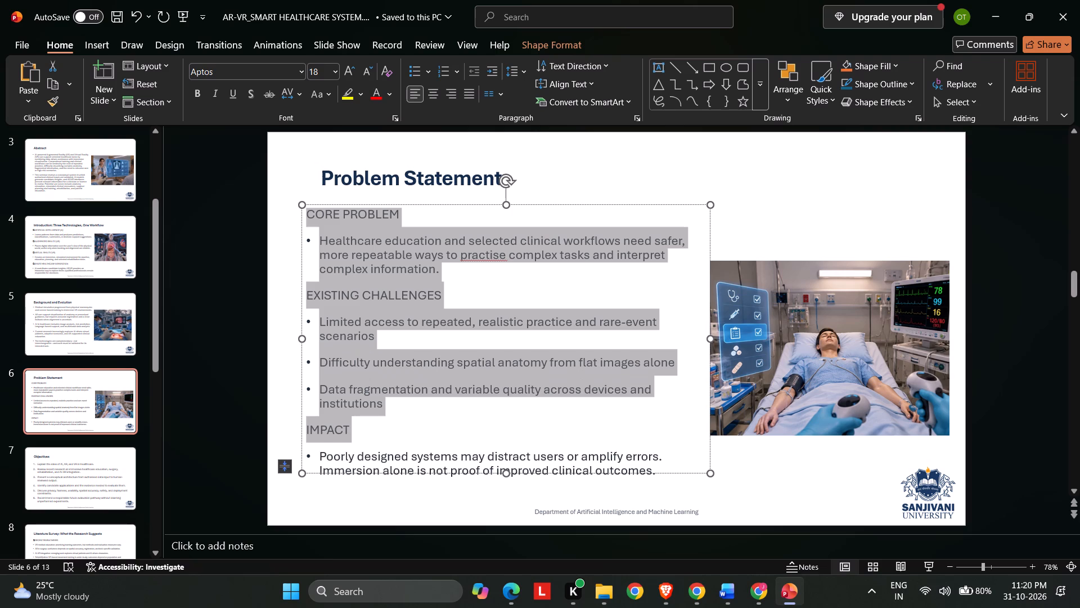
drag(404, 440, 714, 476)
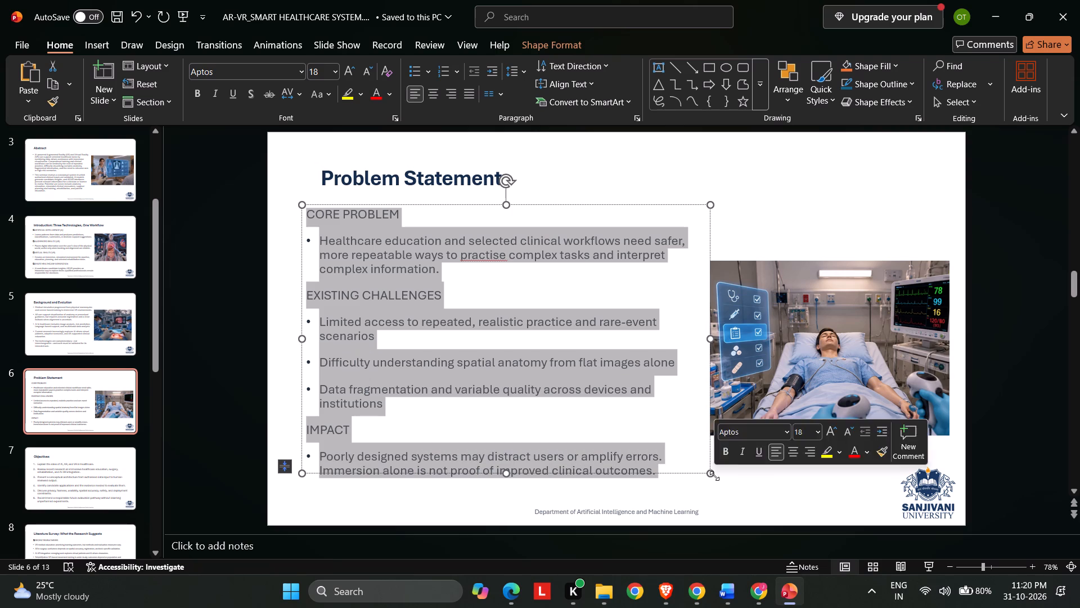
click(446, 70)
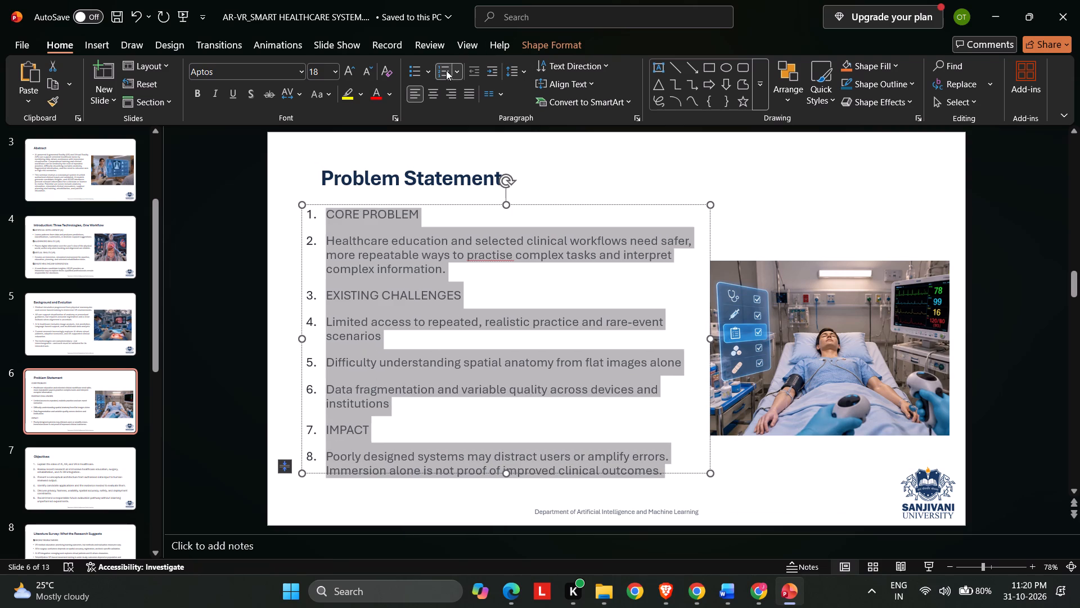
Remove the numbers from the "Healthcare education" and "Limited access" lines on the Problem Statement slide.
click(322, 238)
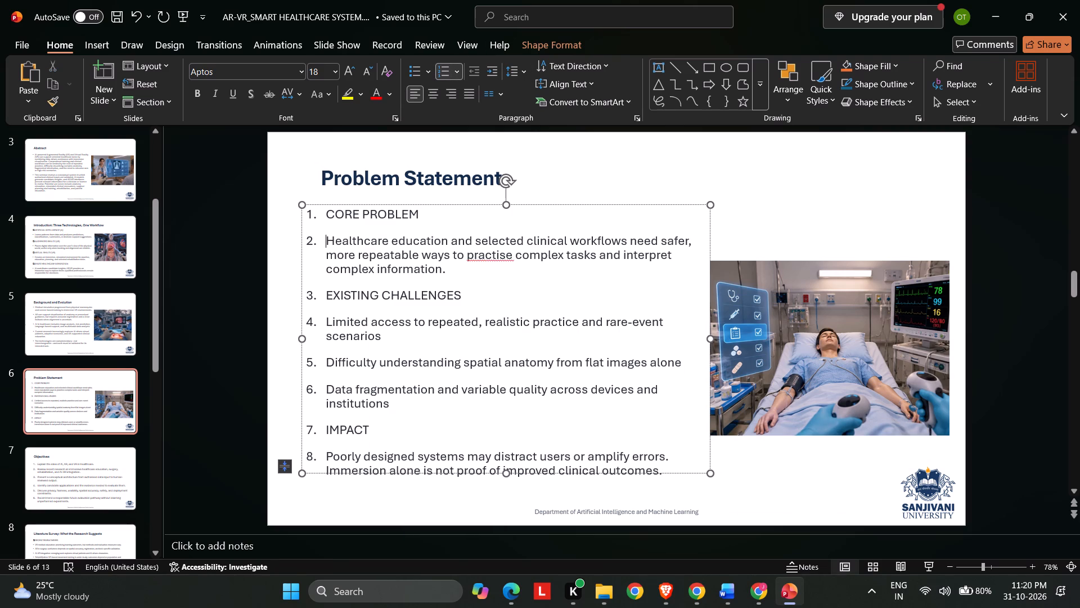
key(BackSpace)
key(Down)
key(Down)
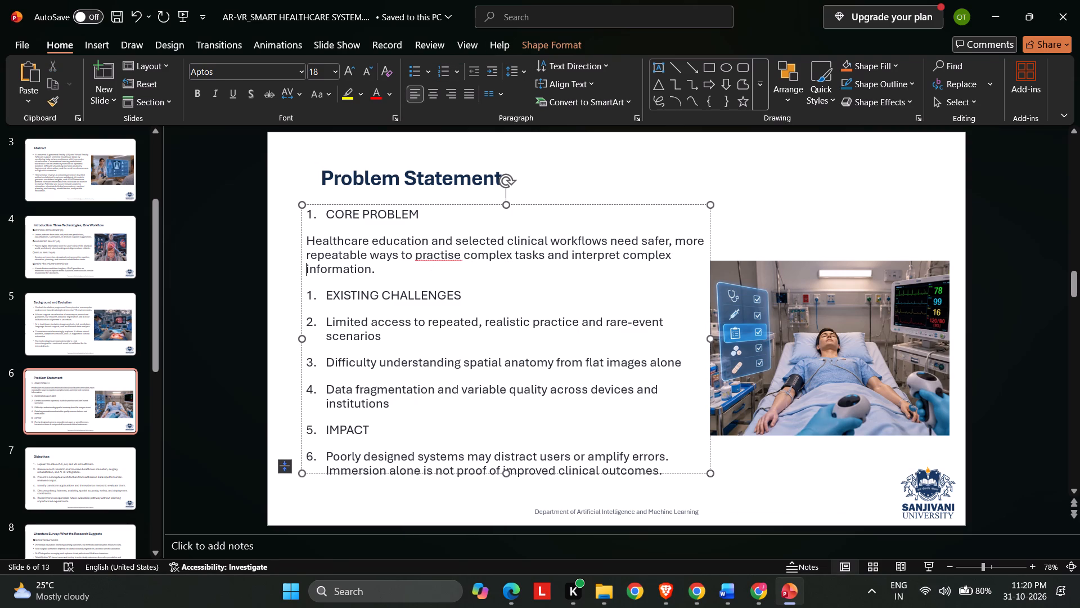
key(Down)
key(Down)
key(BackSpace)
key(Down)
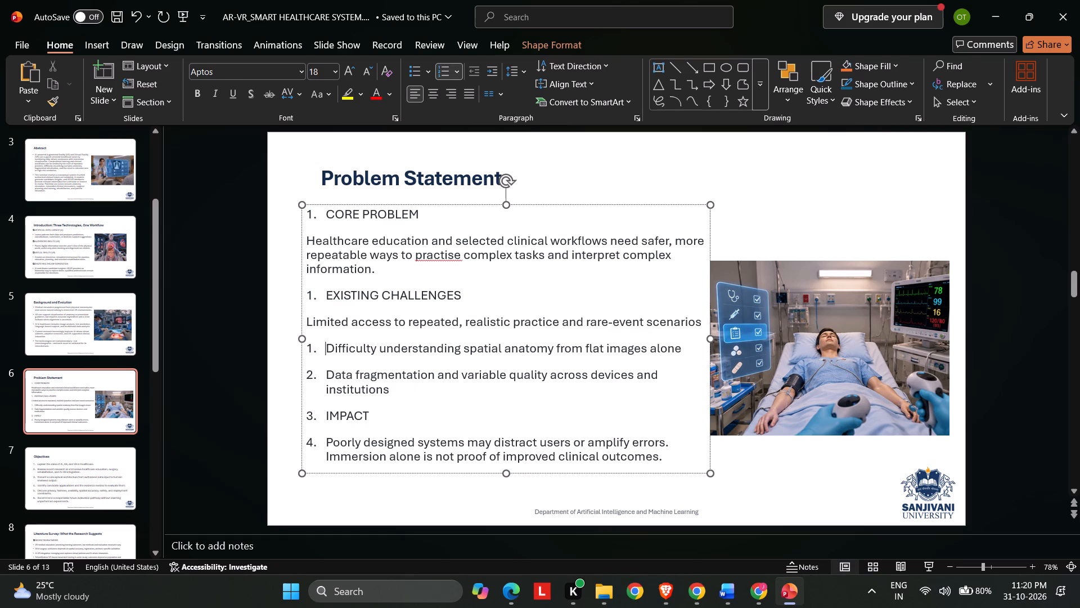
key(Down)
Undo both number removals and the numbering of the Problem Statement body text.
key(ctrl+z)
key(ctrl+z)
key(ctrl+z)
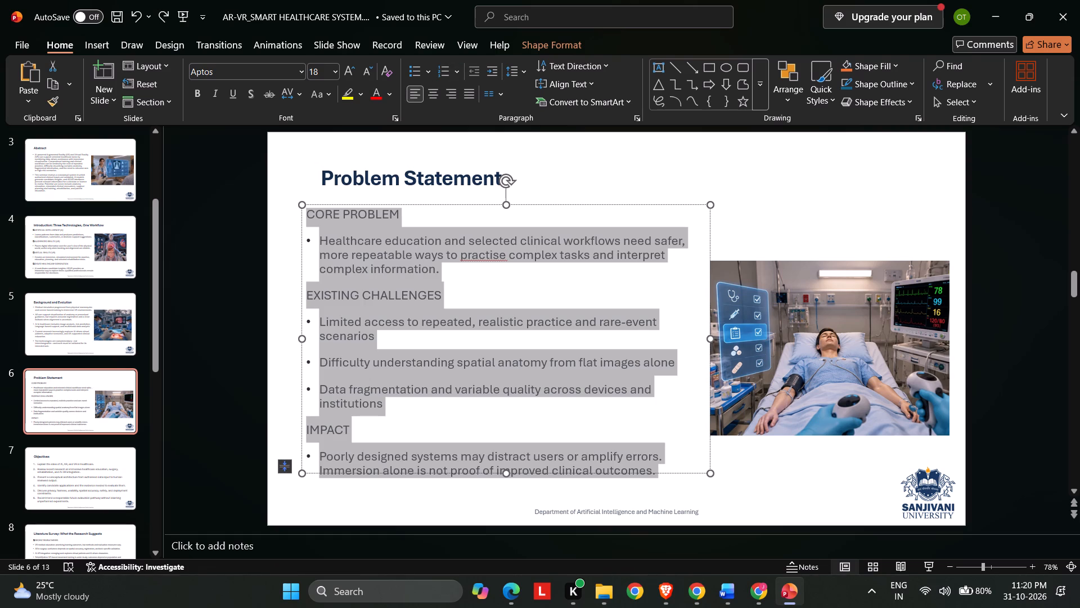
Apply hollow square bullets to all the headings and lines in the Problem Statement body text.
click(429, 68)
click(501, 176)
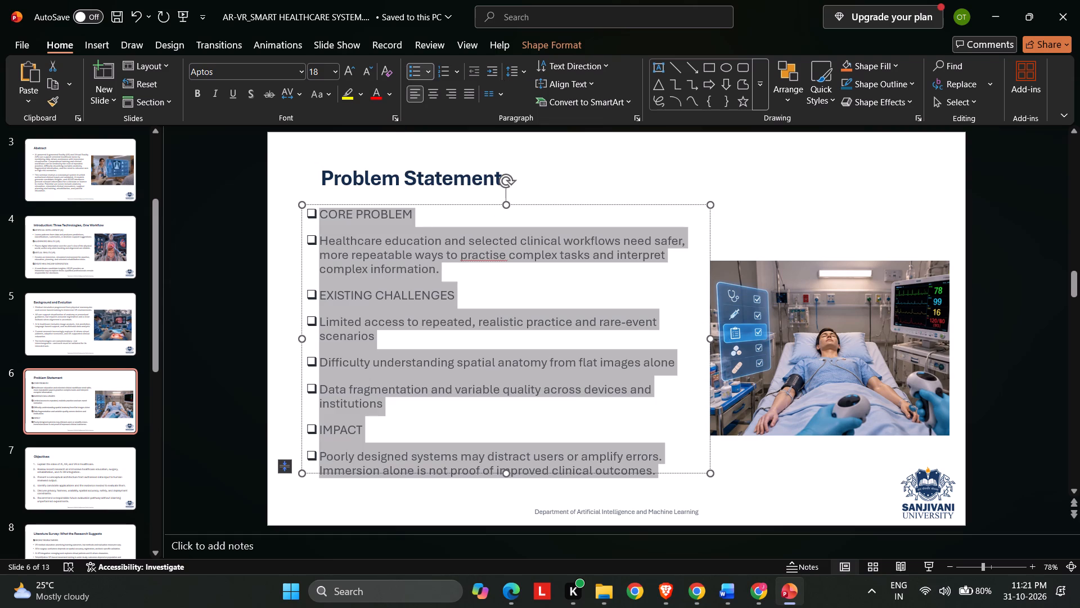
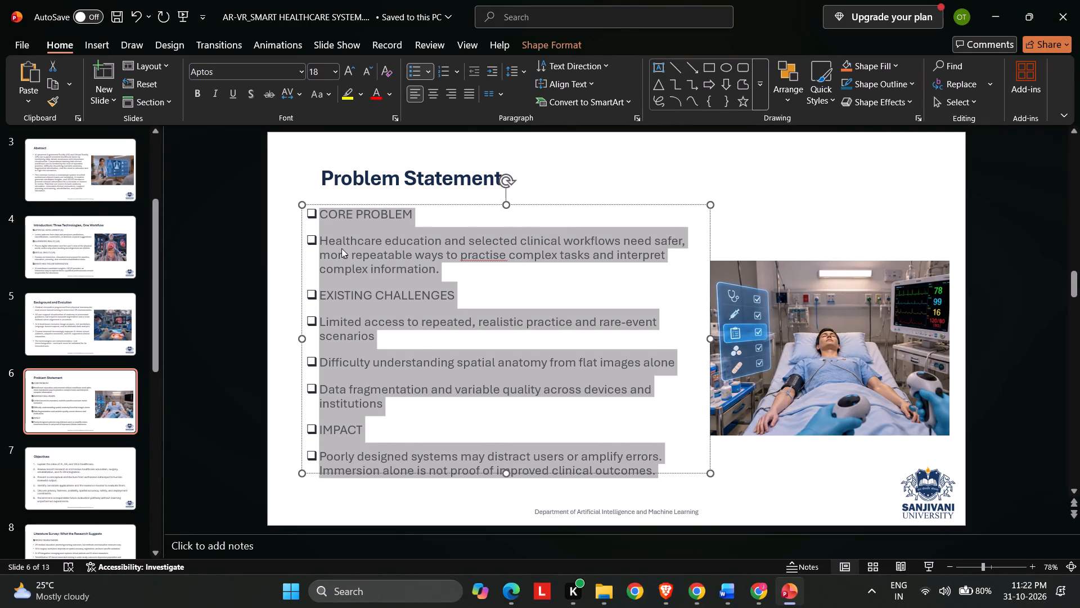
Undo the recent bullet and numbering changes on the Problem Statement slide, going back to the title slide's team member list formatting.
key(ctrl+z)
key(ctrl+z)
key(ctrl+z)
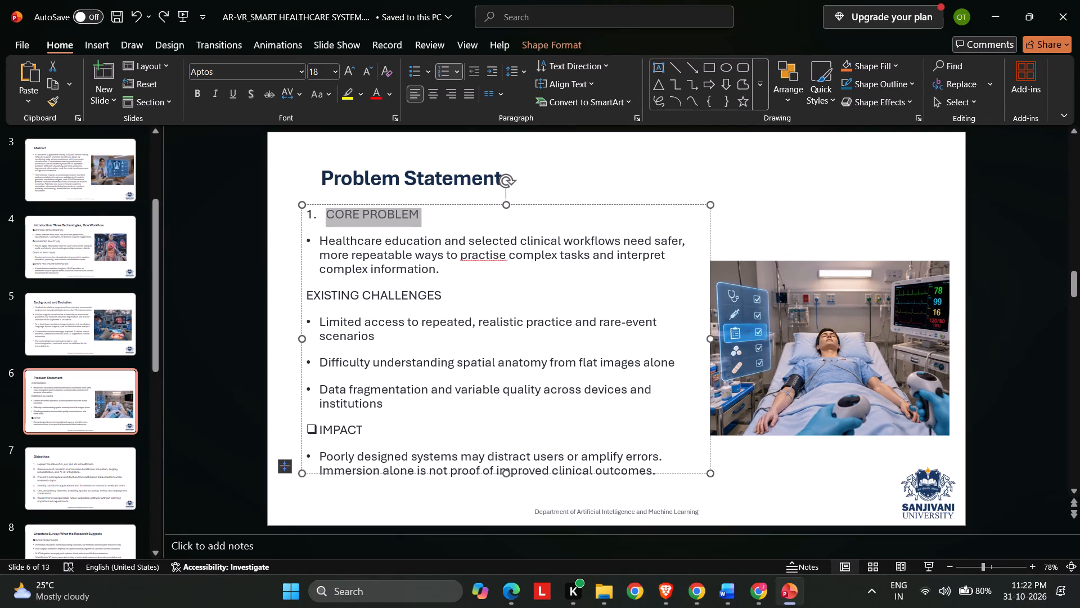
key(ctrl+z)
key(ctrl+z)
key(ctrl+z)
key(ctrl+z)
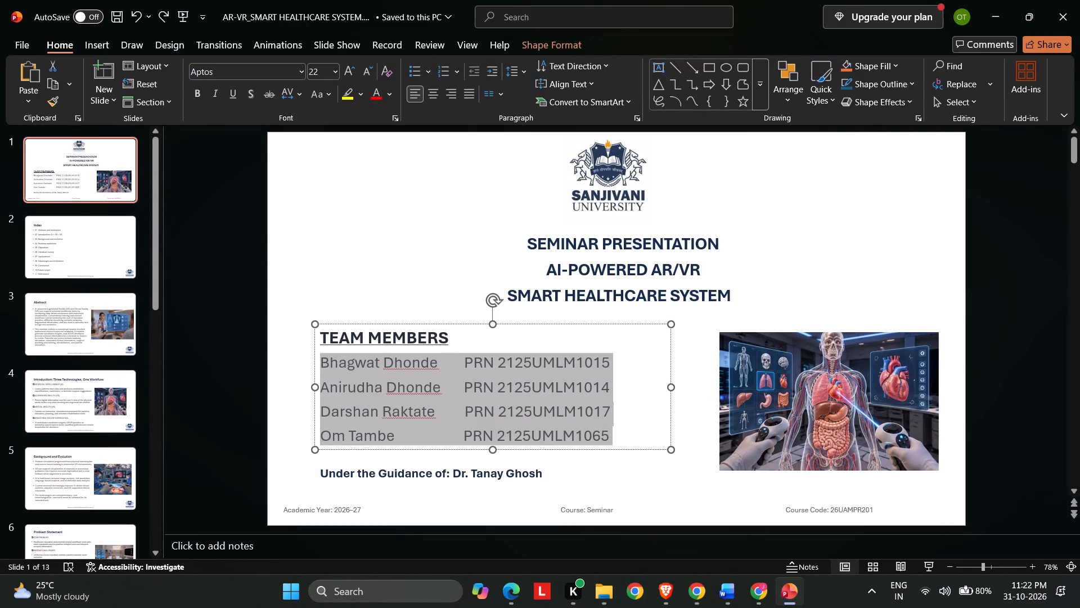
Apply round bullets to the four team member lines under TEAM MEMBERS on the title slide.
click(409, 71)
click(230, 270)
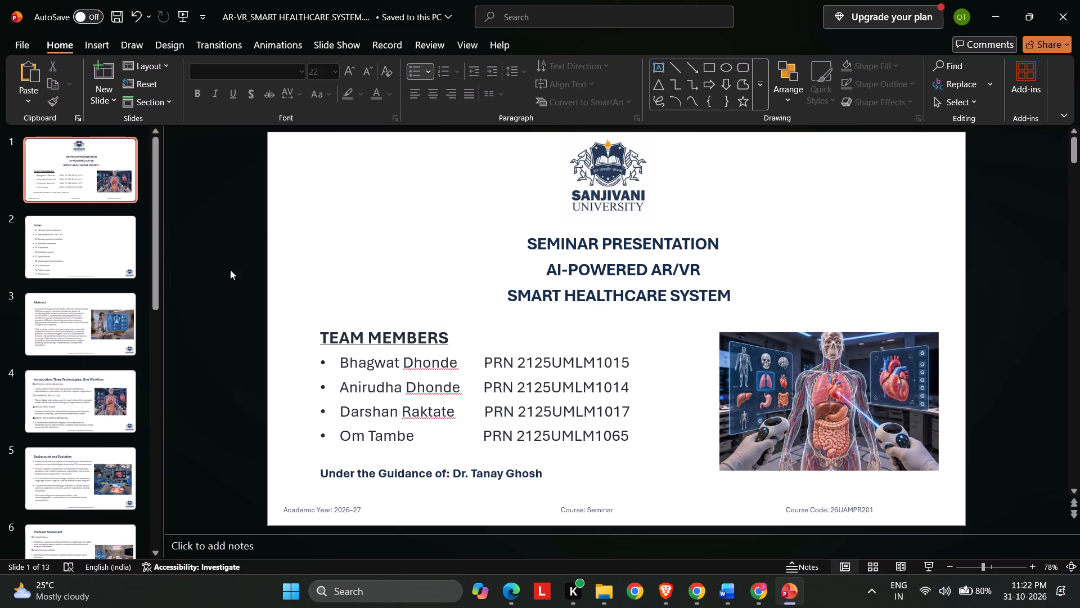
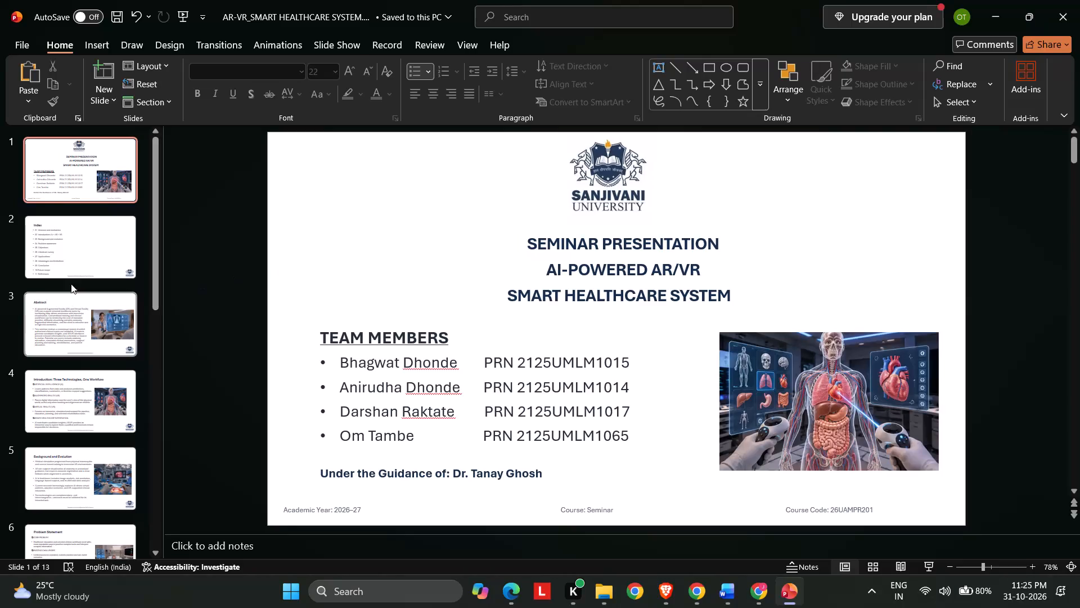
Review the Index through Objectives slides for bullet and numbering consistency, and recheck the Background and Evolution slide.
click(71, 249)
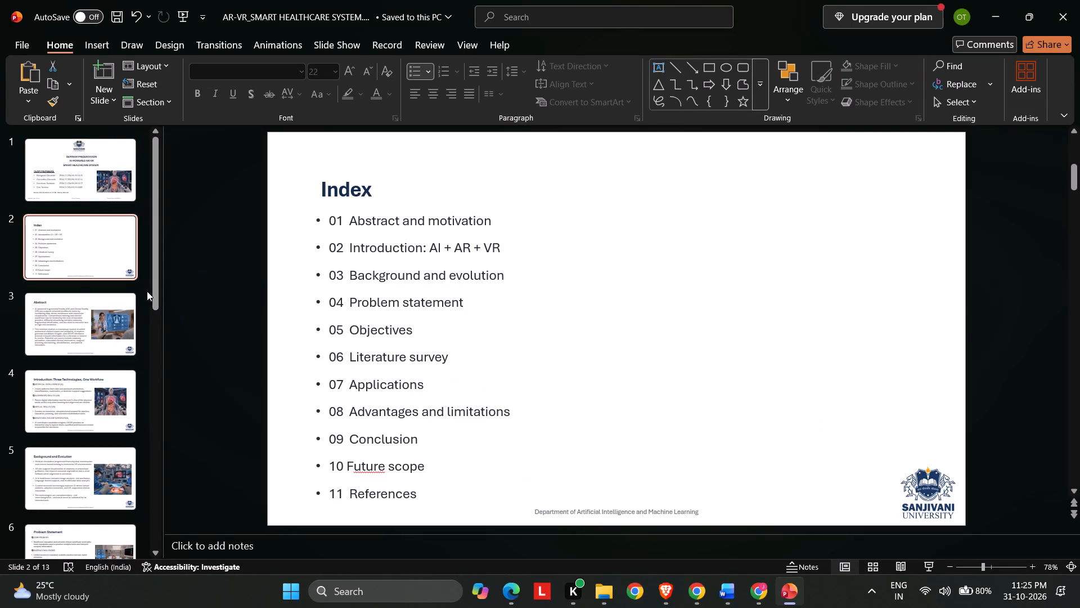
click(82, 319)
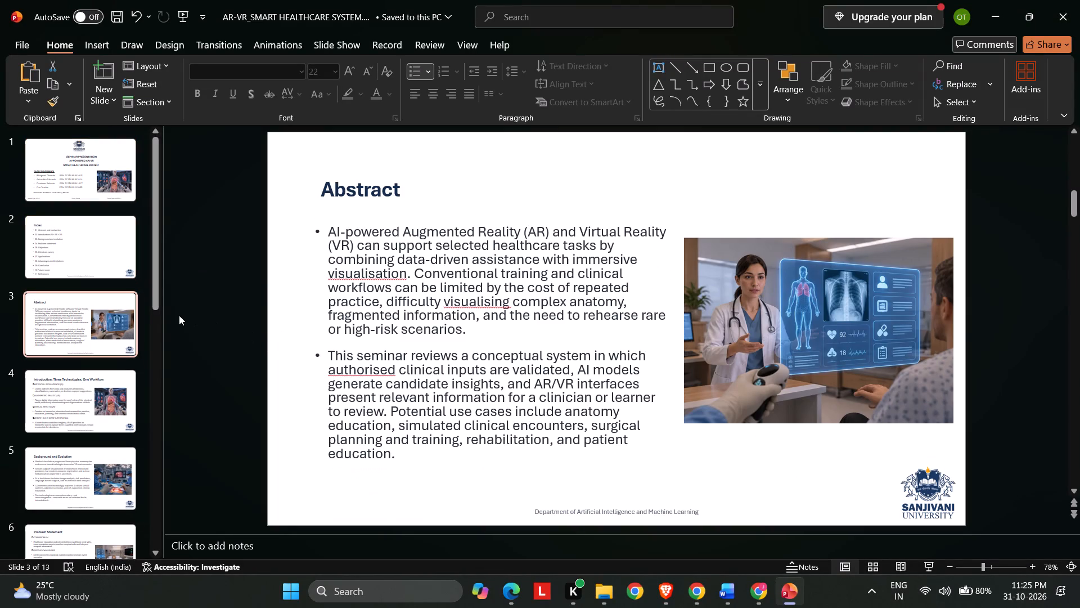
key(Down)
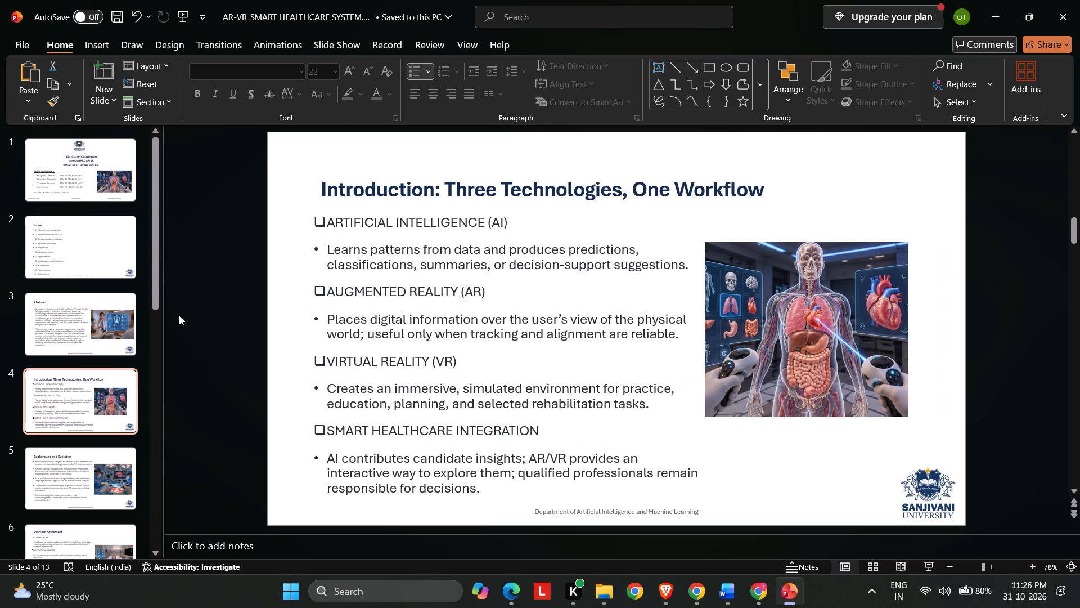
key(Down)
key(Down)
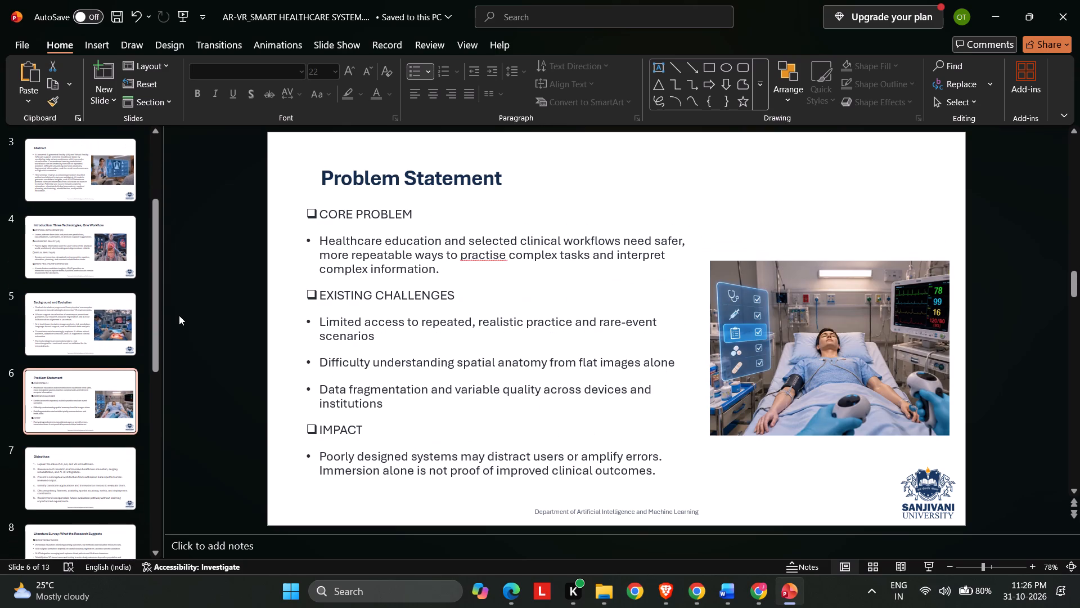
key(Down)
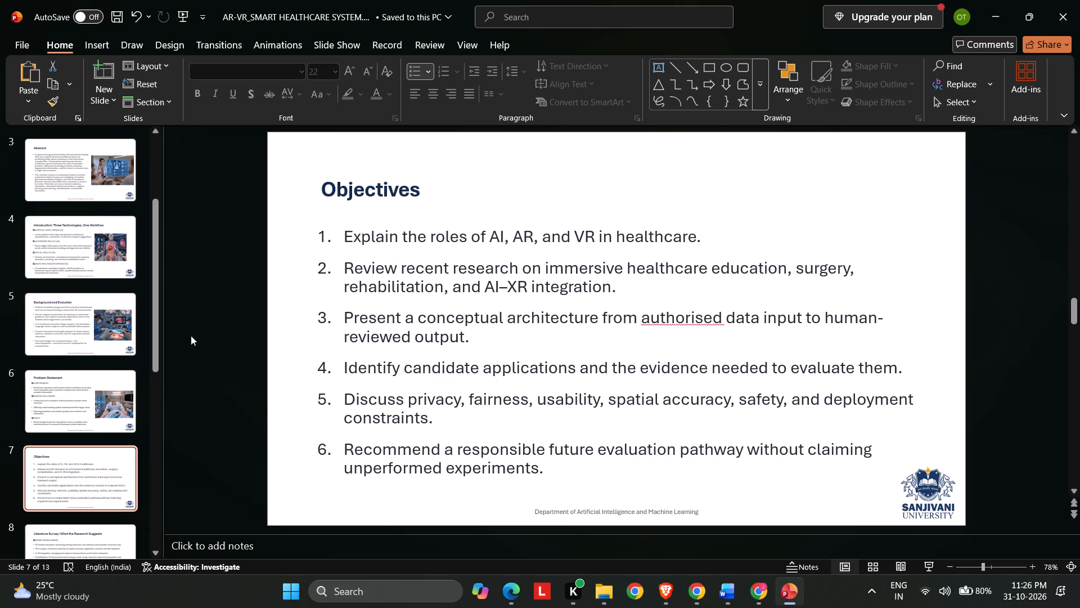
click(66, 321)
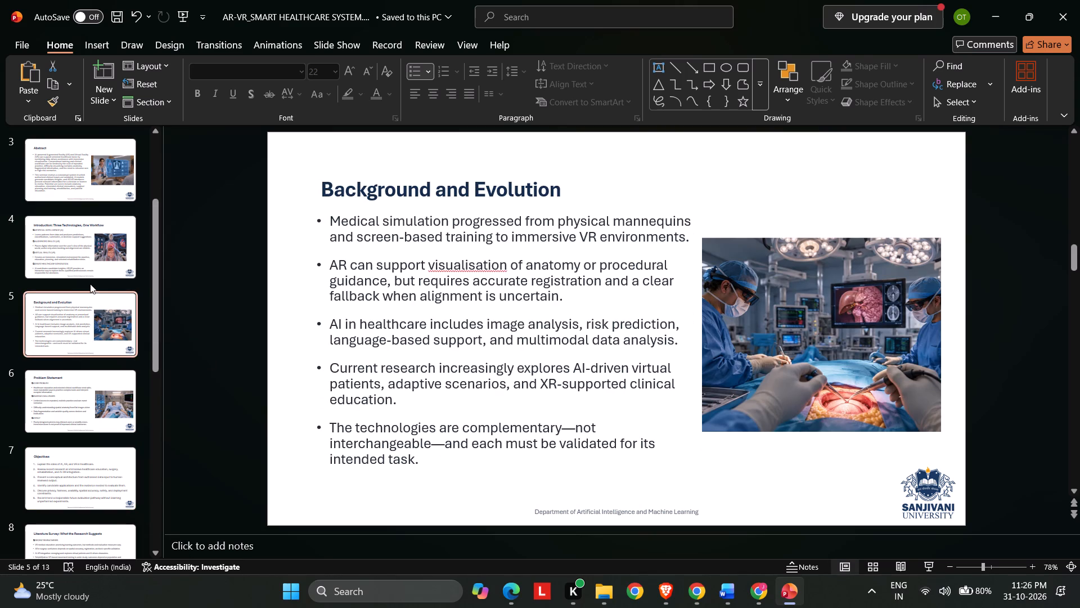
key(Left)
key(Left)
Return to the title slide and look through the slides again up to Problem Statement, checking their bullet formatting.
scroll(70, 195, up, 4)
click(74, 181)
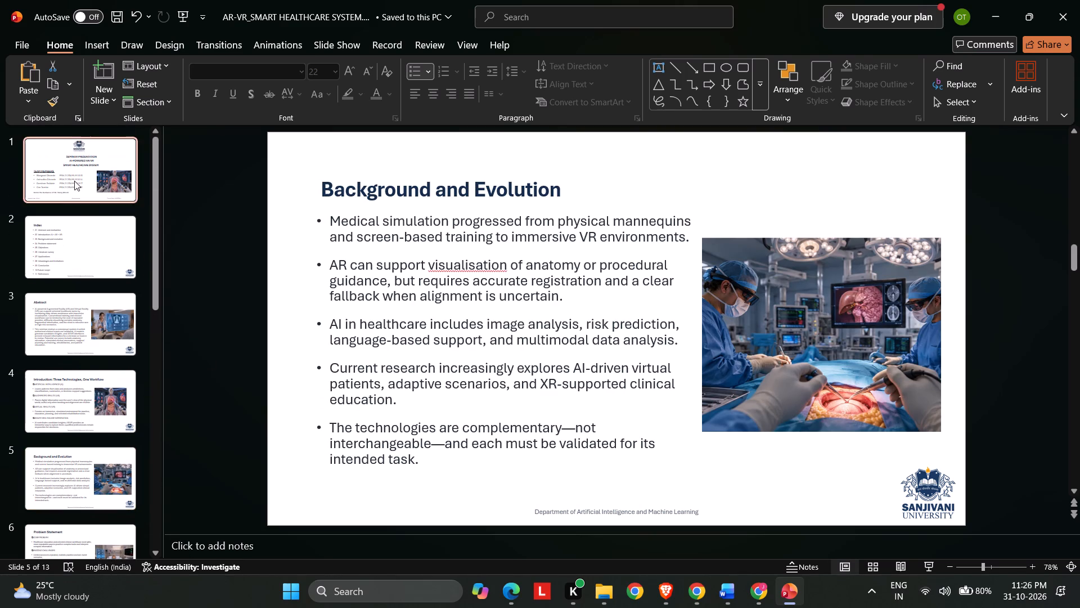
click(83, 242)
key(Down)
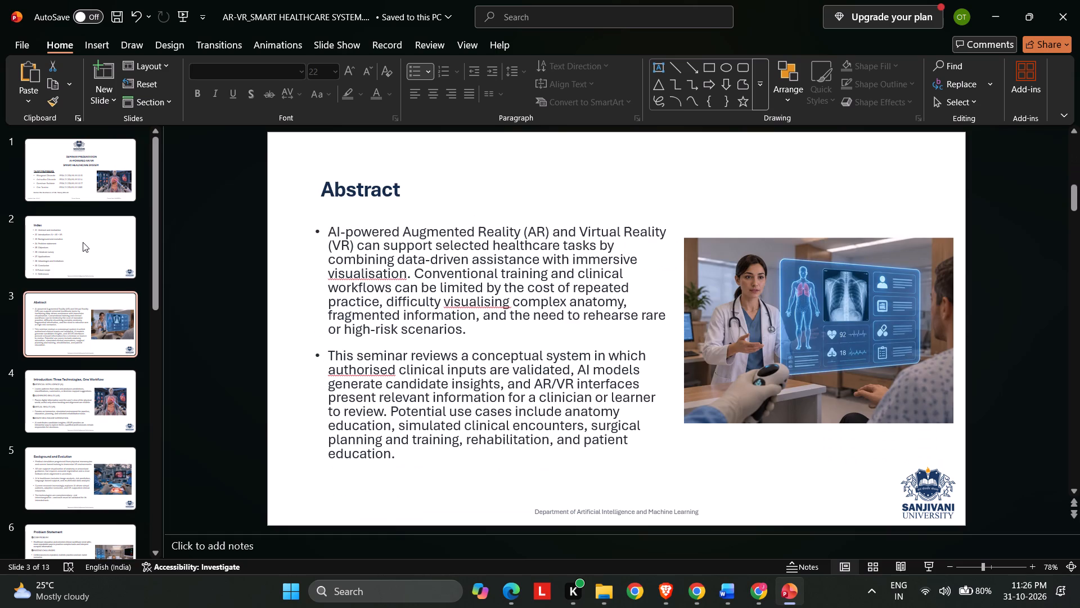
key(Down)
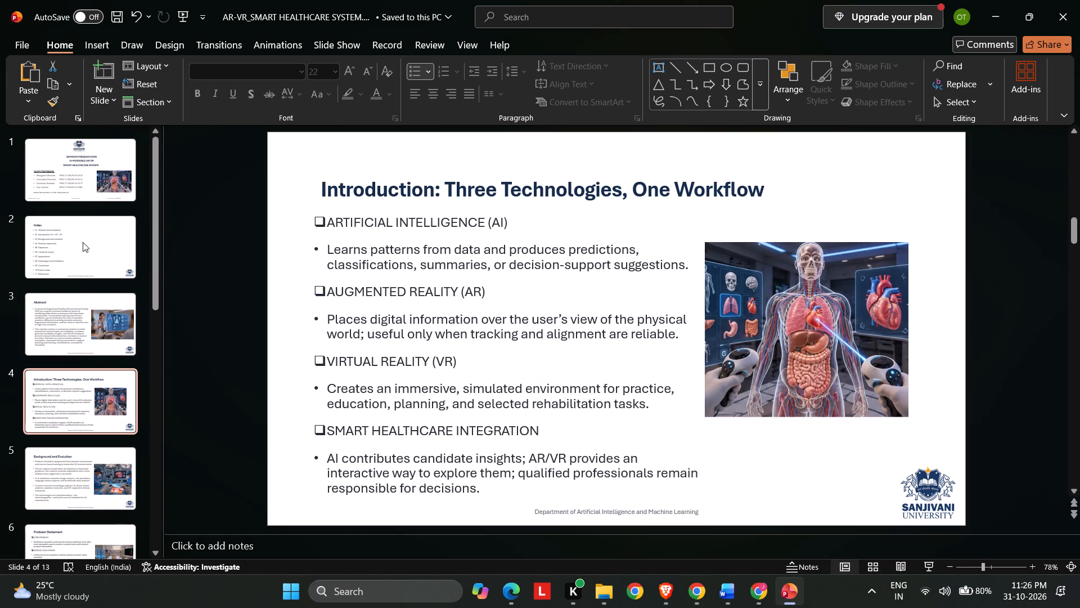
key(Down)
key(Down)
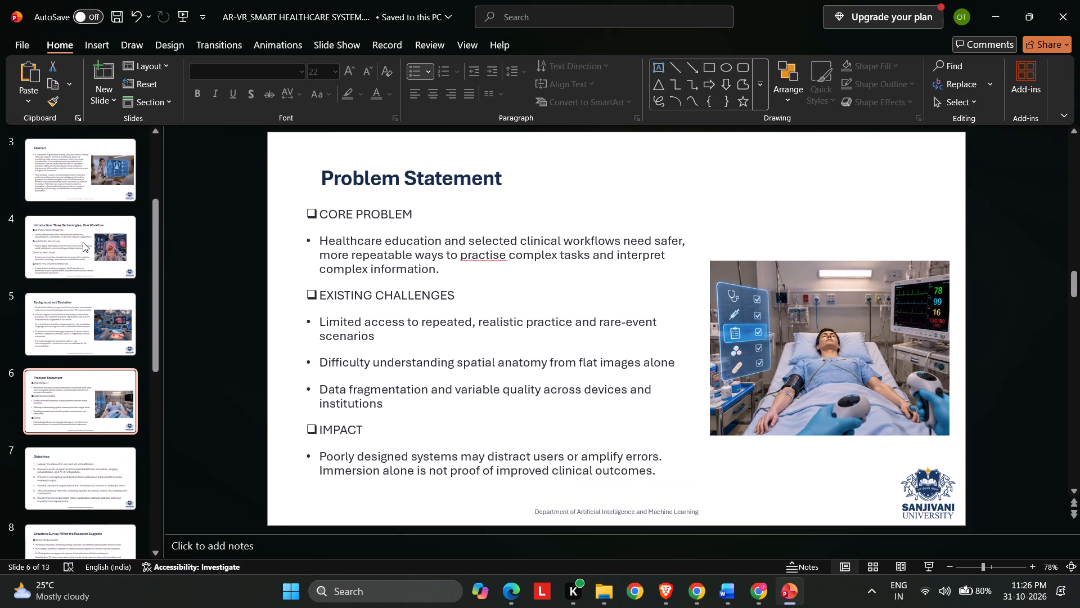
Compare the list formatting of the Problem Statement, Objectives, Literature Survey and Applications in Healthcare slides.
key(Down)
key(Down)
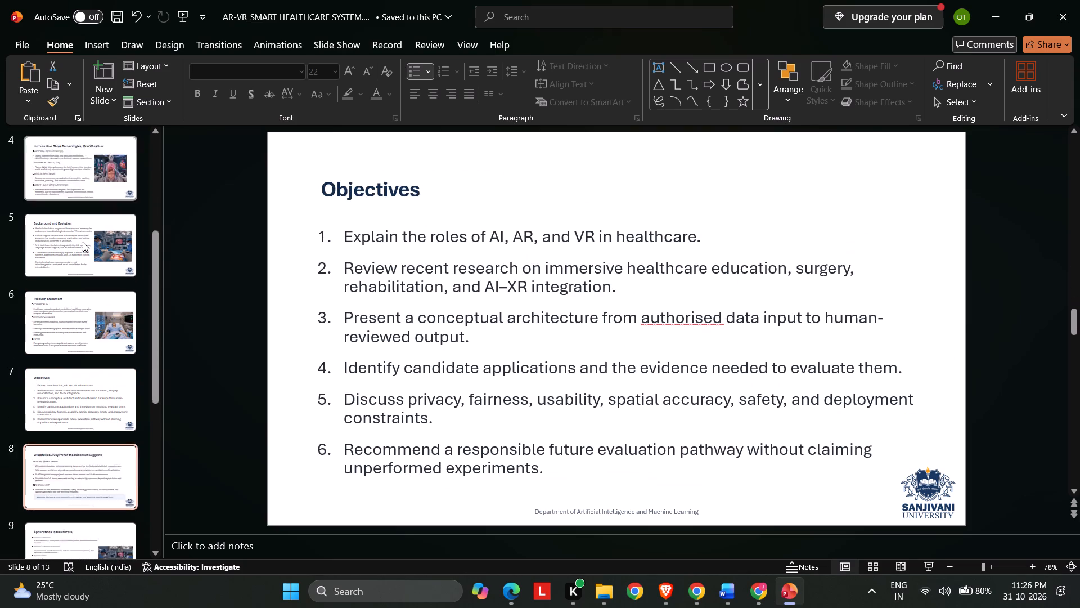
key(Up)
key(Down)
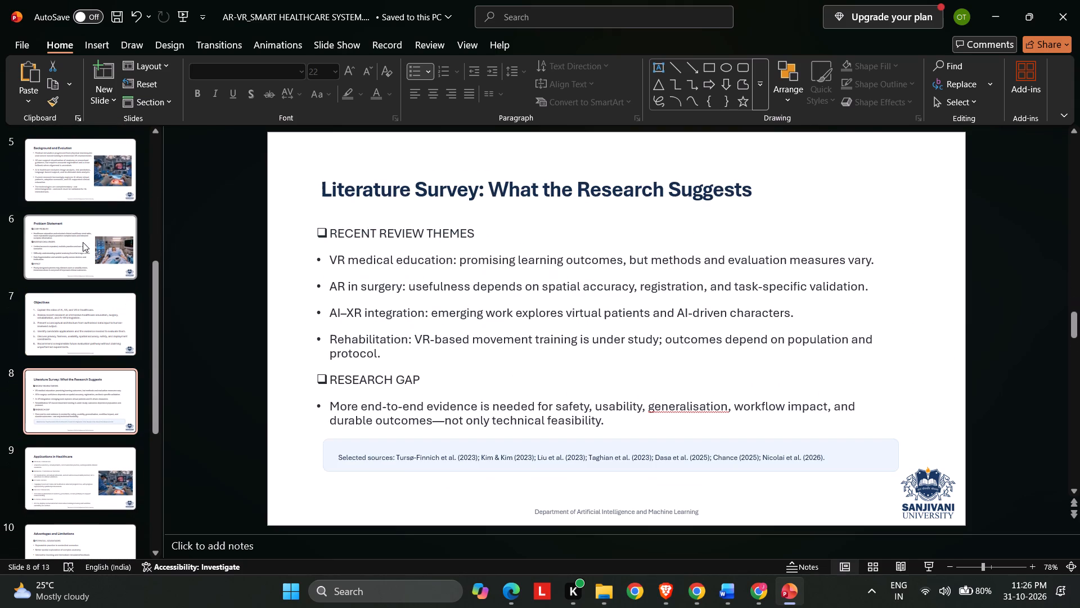
key(Up)
key(Up)
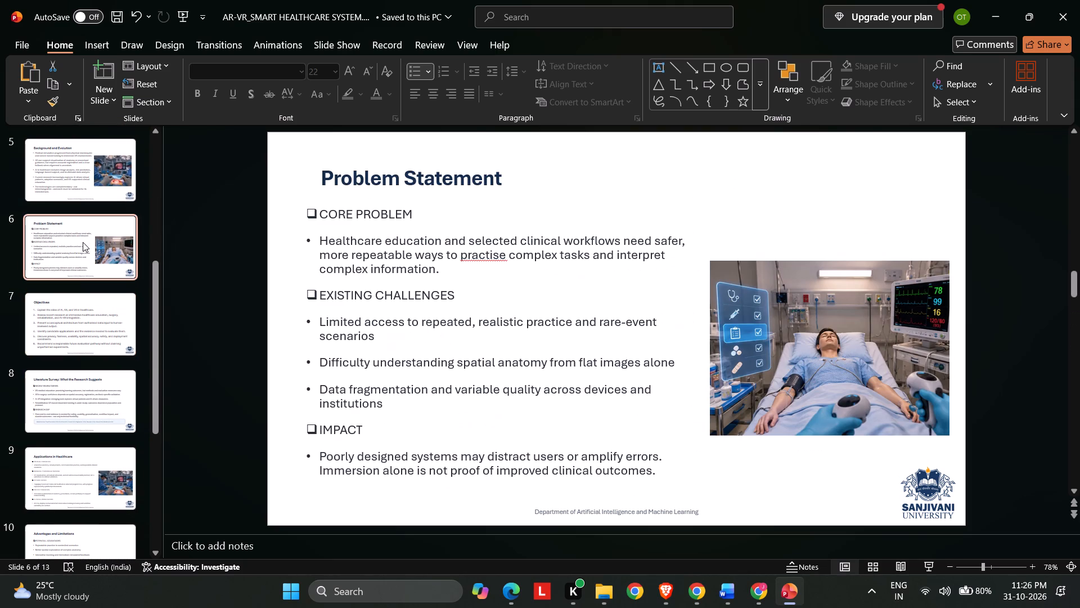
key(Down)
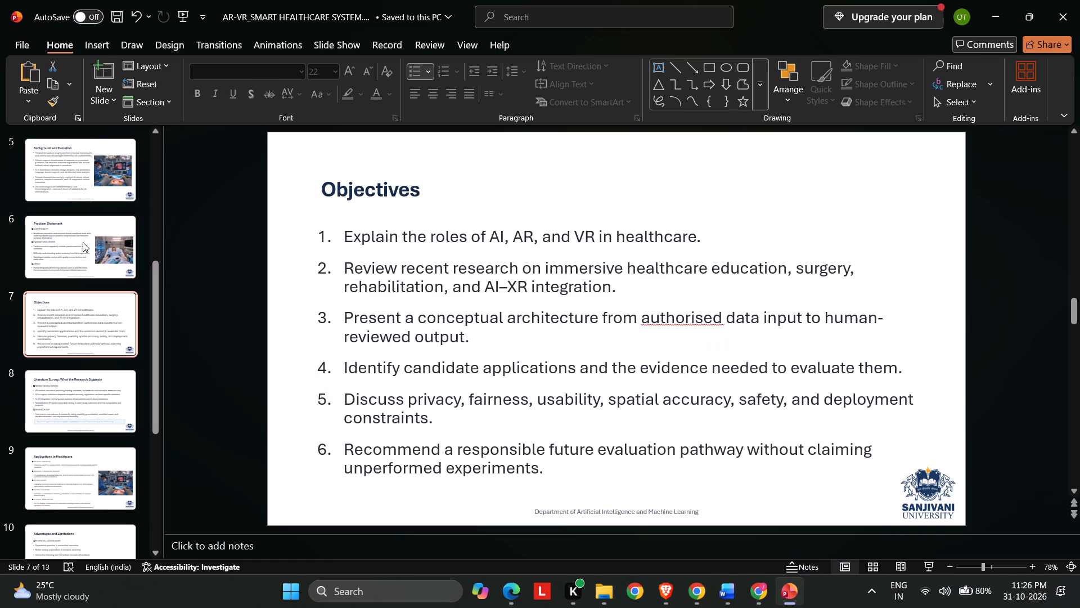
key(Up)
key(Down)
key(Down)
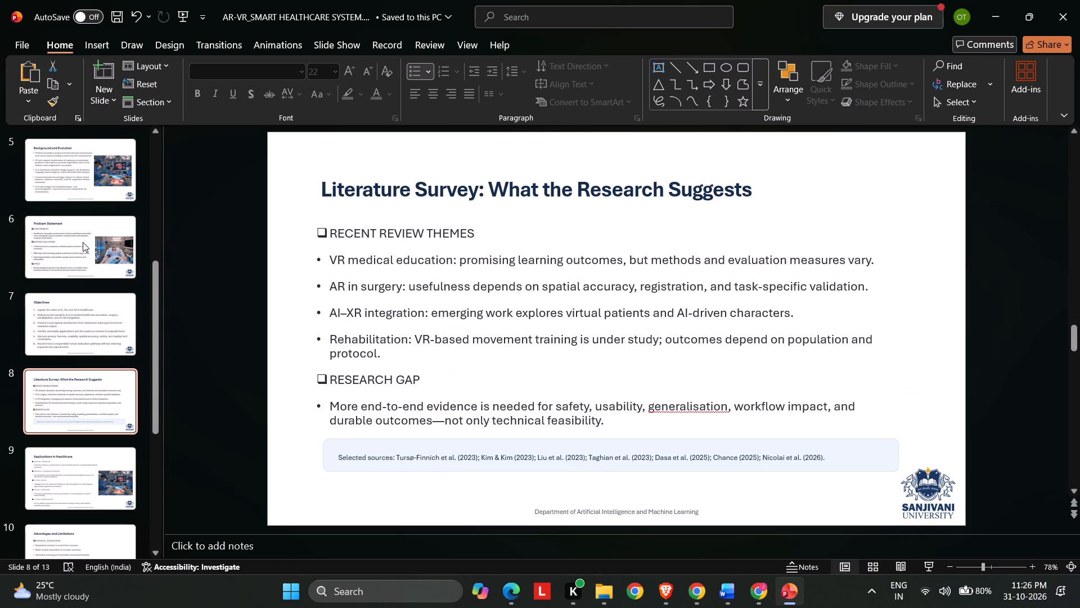
key(Down)
key(Up)
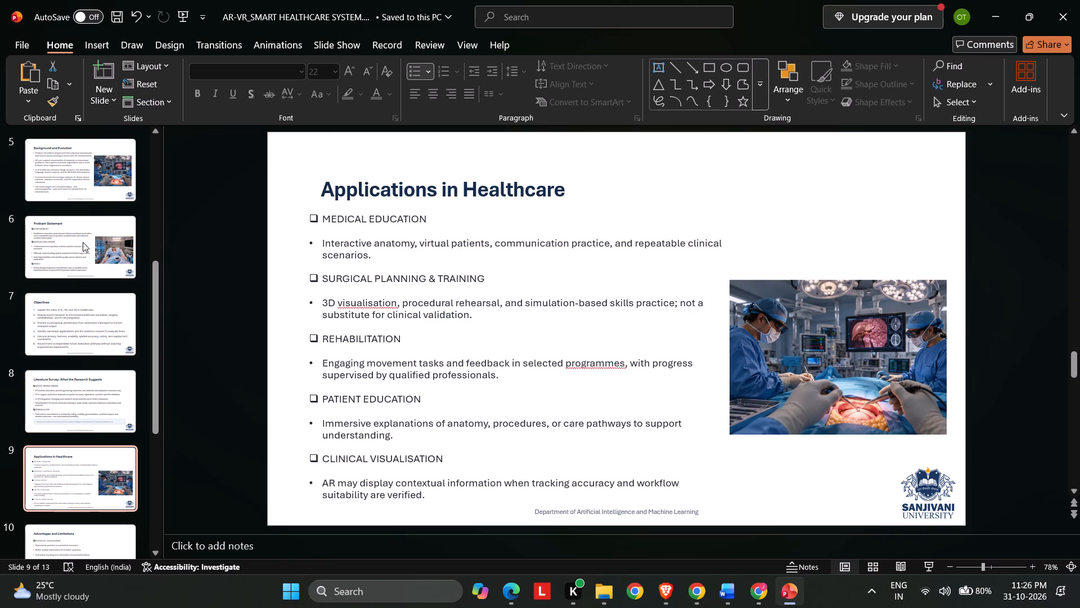
key(Down)
Examine the list formatting on the remaining slides, from Advantages and Limitations through Conclusion and Future Scope to References.
key(Down)
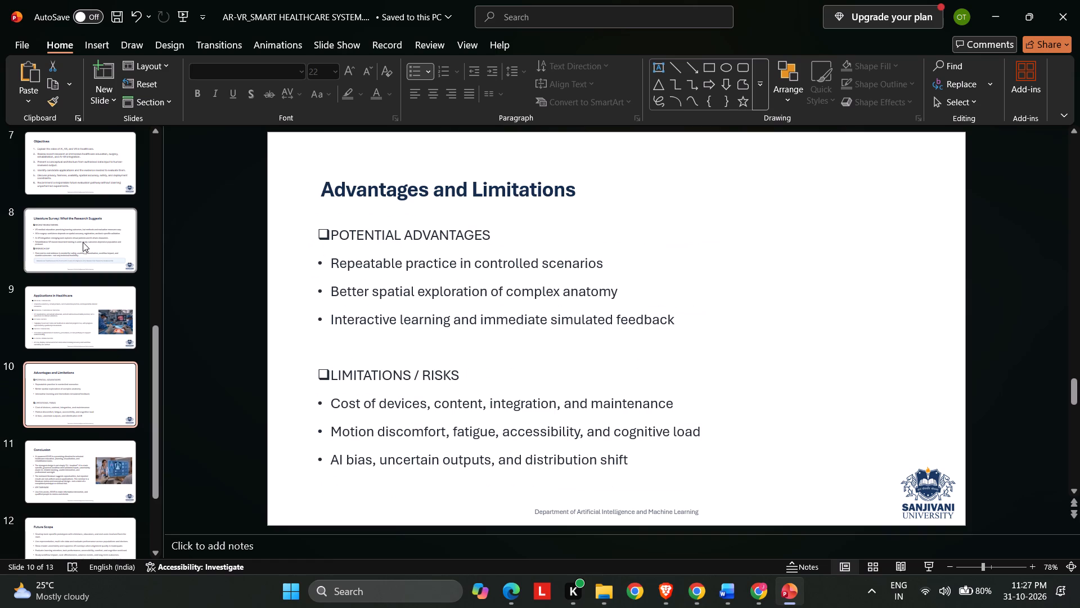
key(Up)
key(Down)
key(Down)
key(Down)
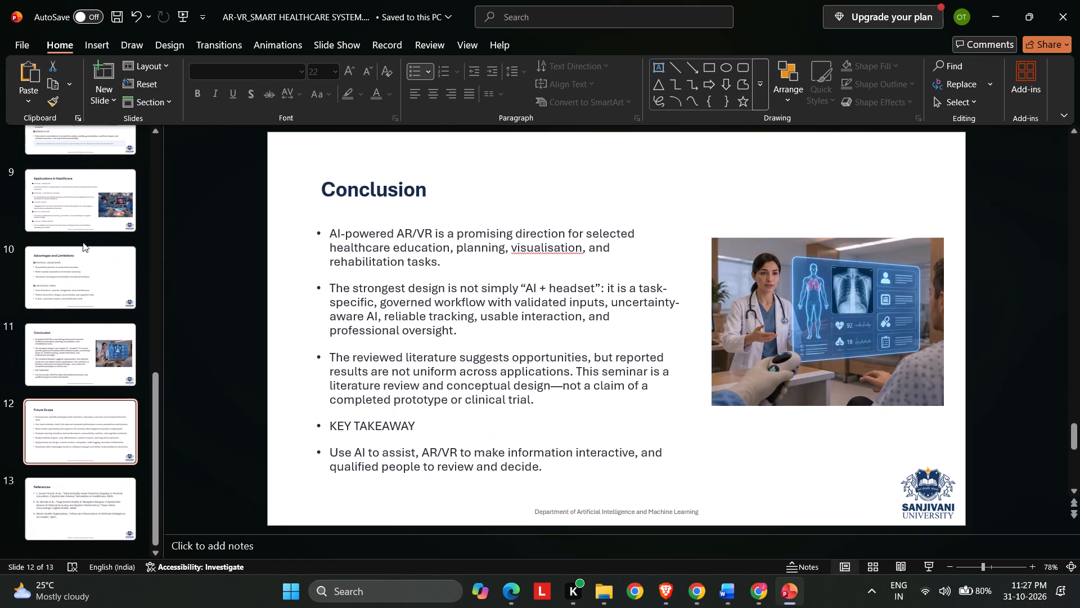
key(Down)
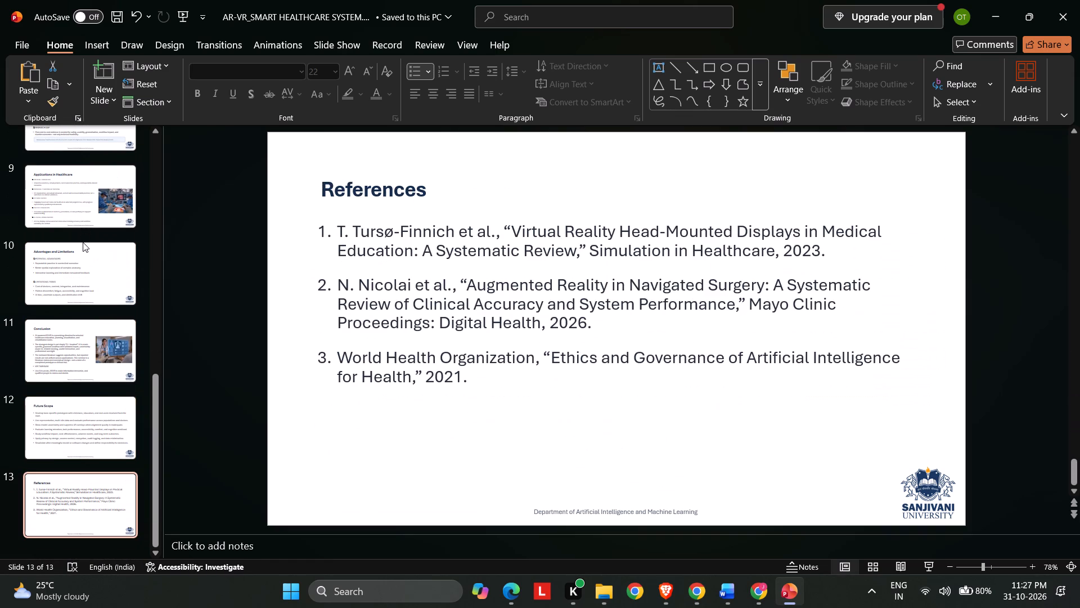
key(Up)
key(Up)
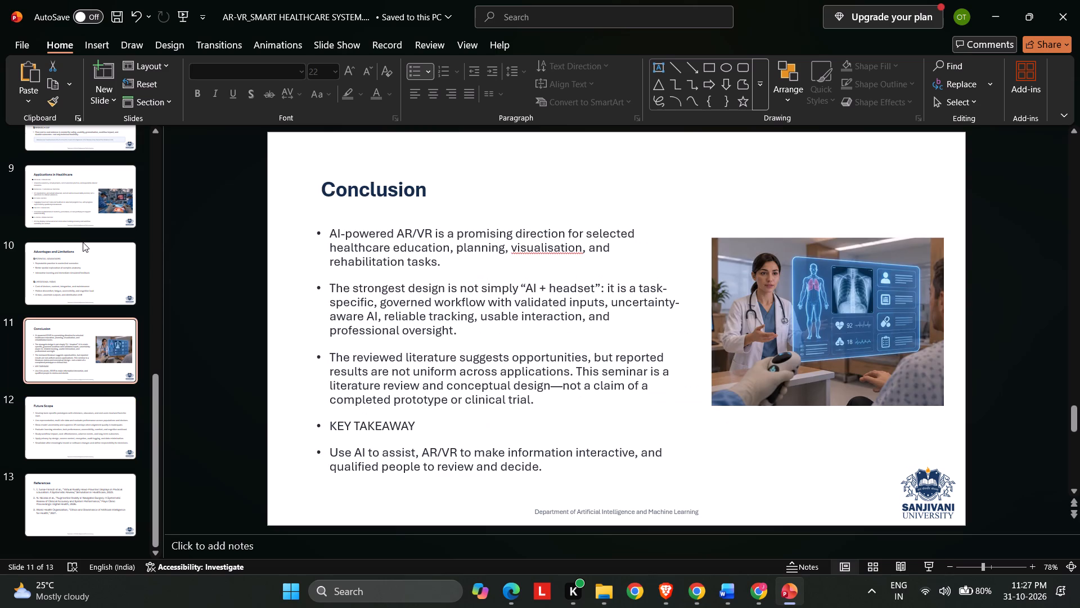
key(Down)
key(Down)
key(Down)
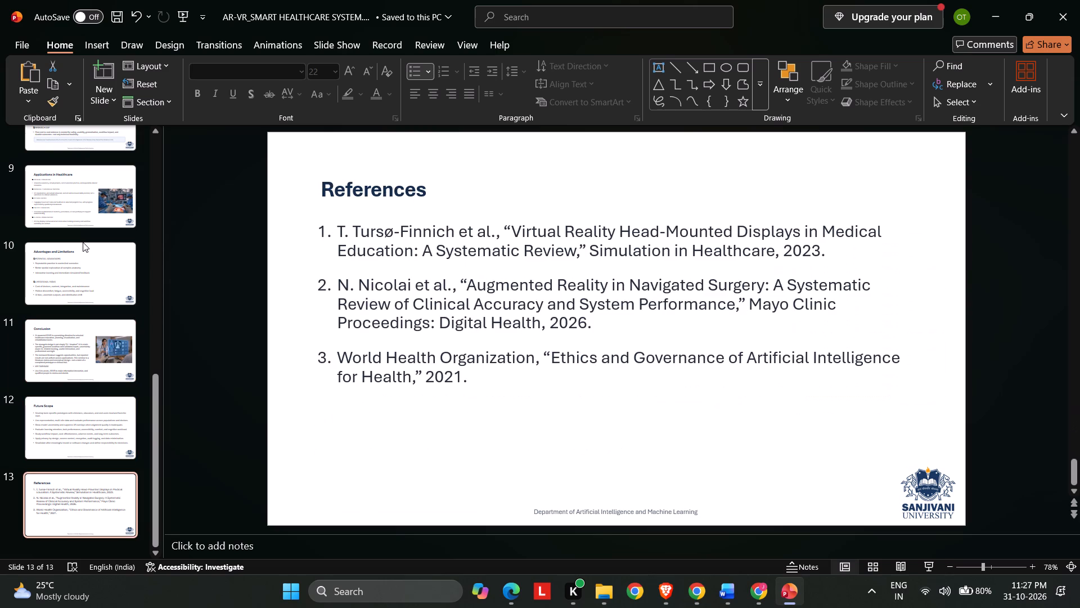
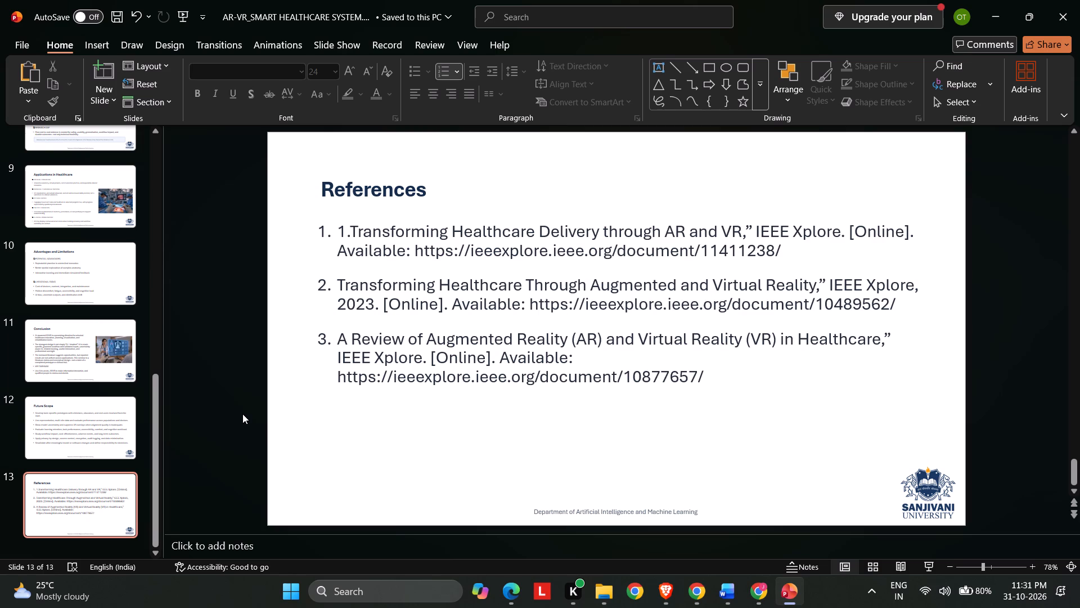
Save the presentation.
key(ctrl+s)
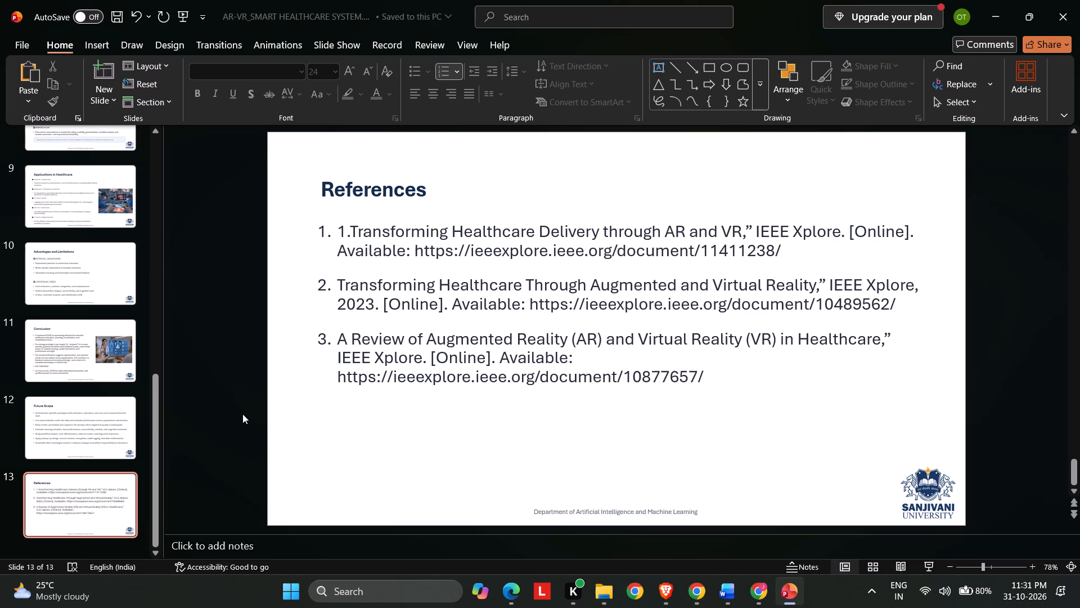
key(ctrl+s)
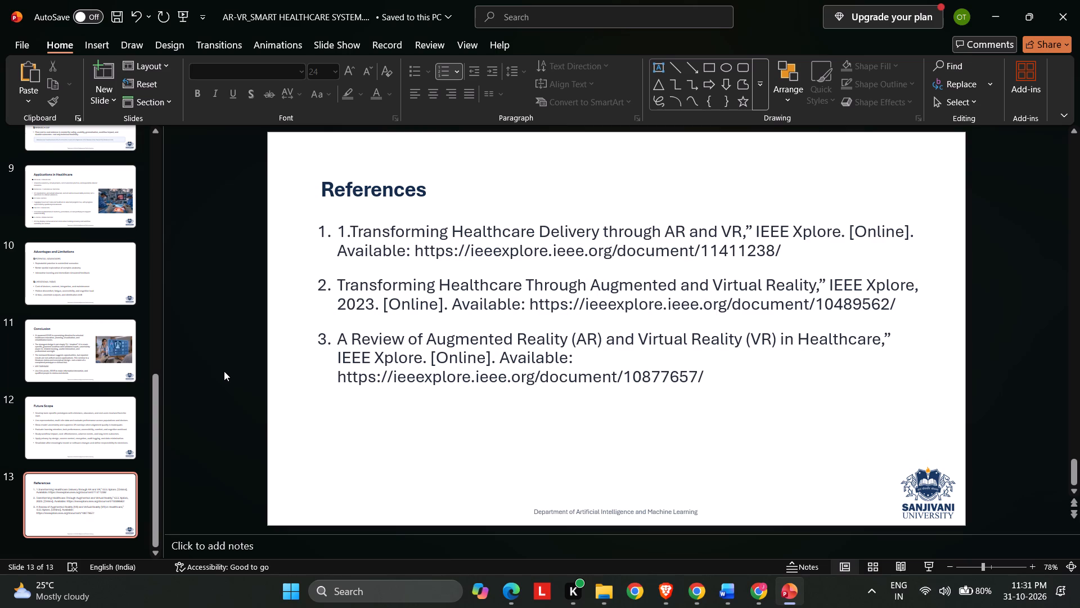
Return to the Abstract slide and select its entire first bullet paragraph, starting with "AI-powered Augmented Reality (AR)".
scroll(224, 371, up, 4)
scroll(224, 371, down, 1)
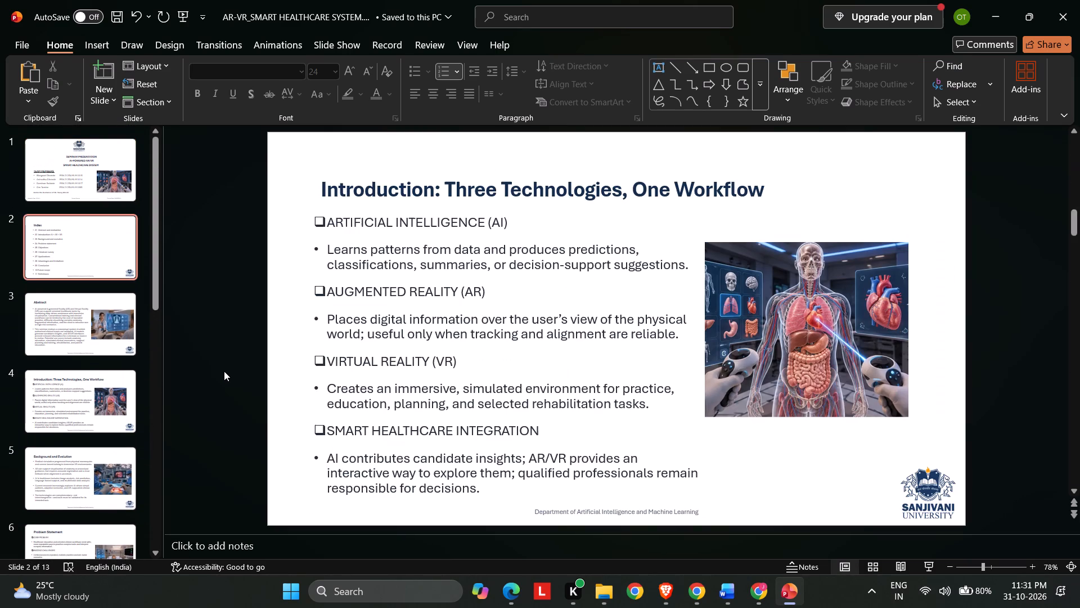
scroll(224, 371, down, 1)
scroll(224, 371, up, 1)
click(40, 308)
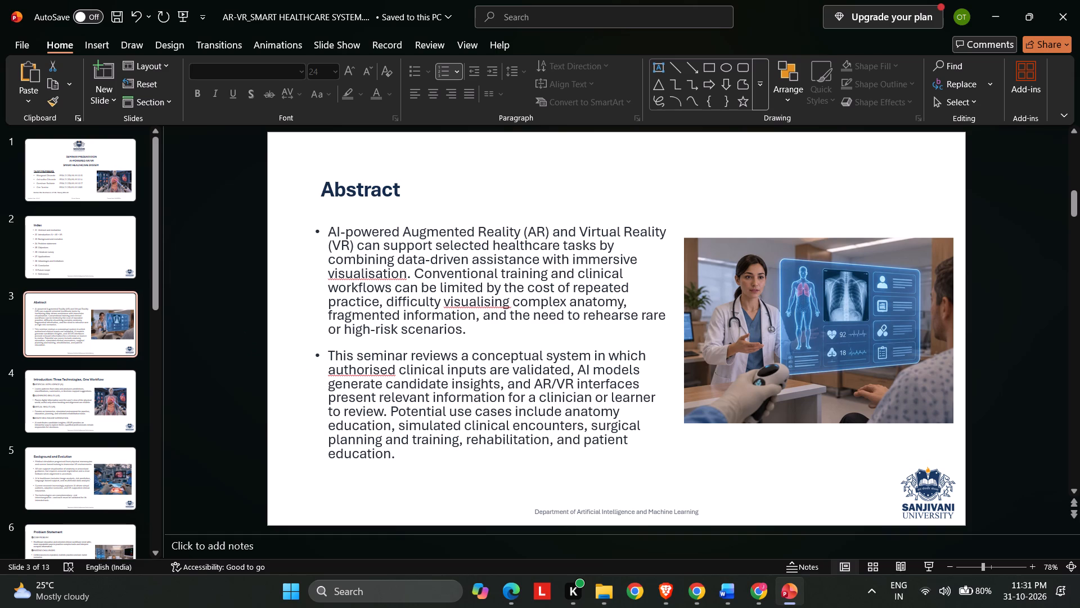
drag(473, 330, 406, 279)
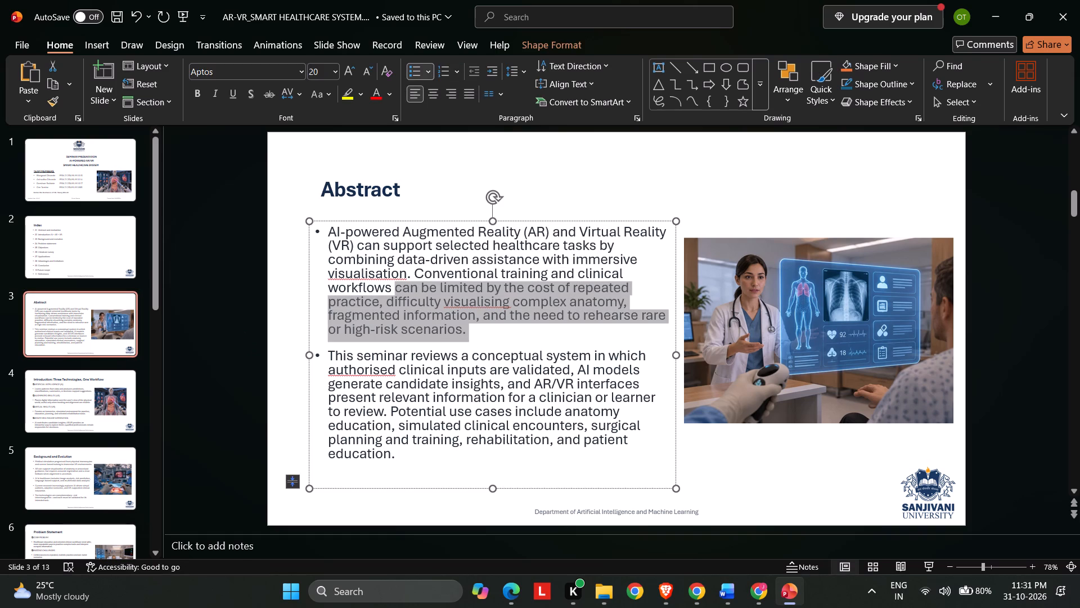
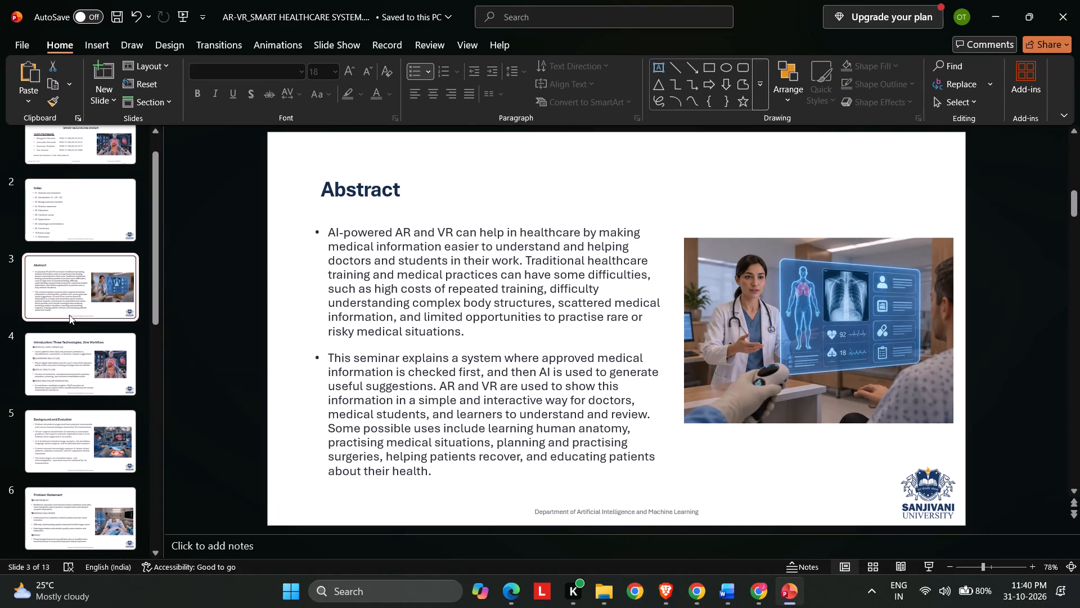
Open the "Introduction: Three Technologies, One Workflow" slide and read through its Artificial Intelligence (AI) bullet.
click(43, 364)
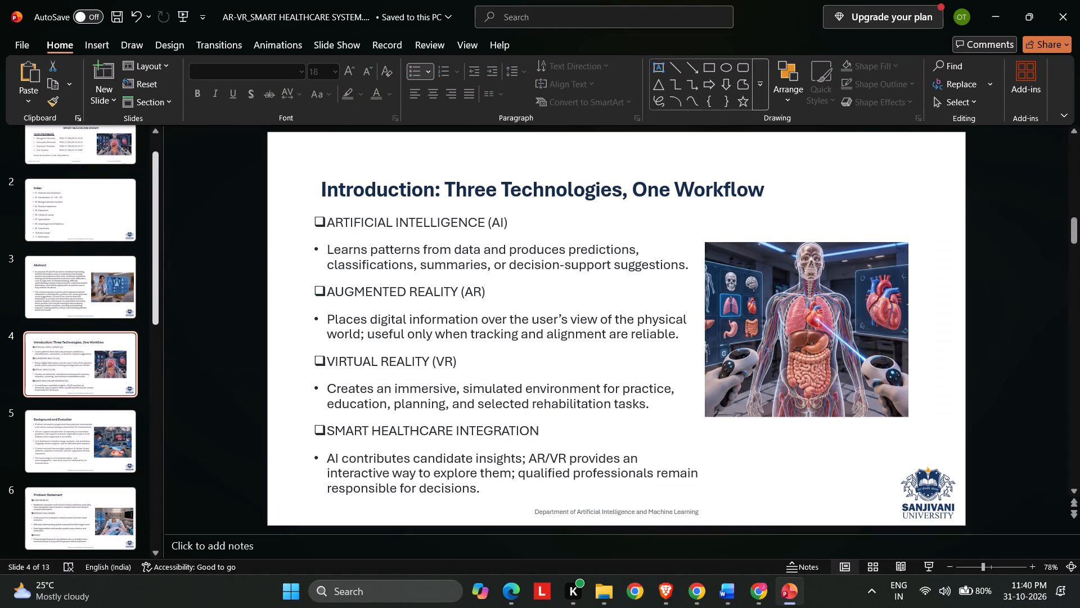
drag(327, 250, 525, 260)
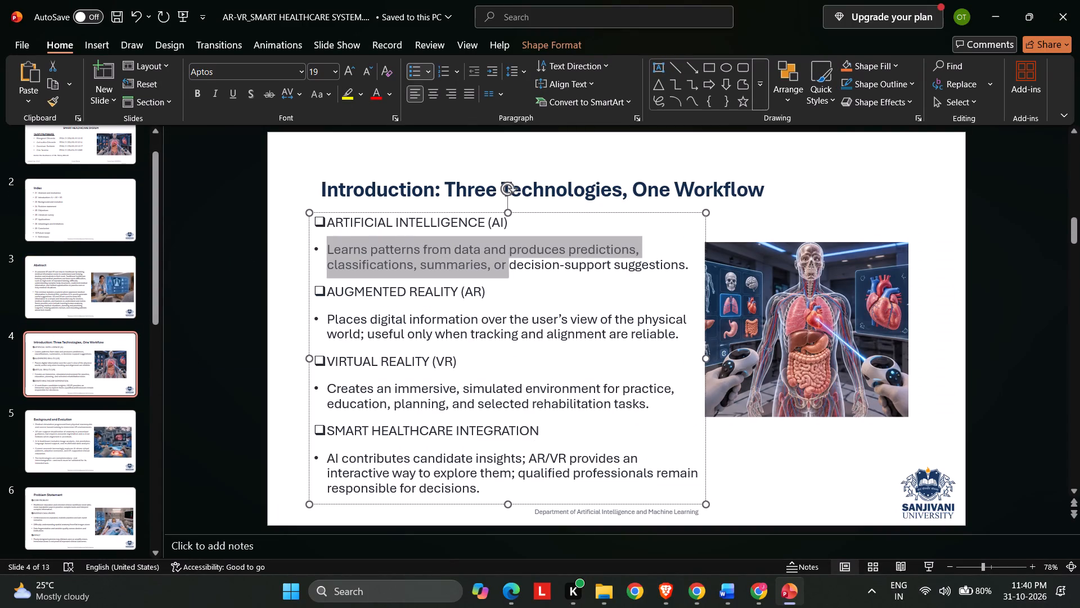
drag(525, 260, 687, 267)
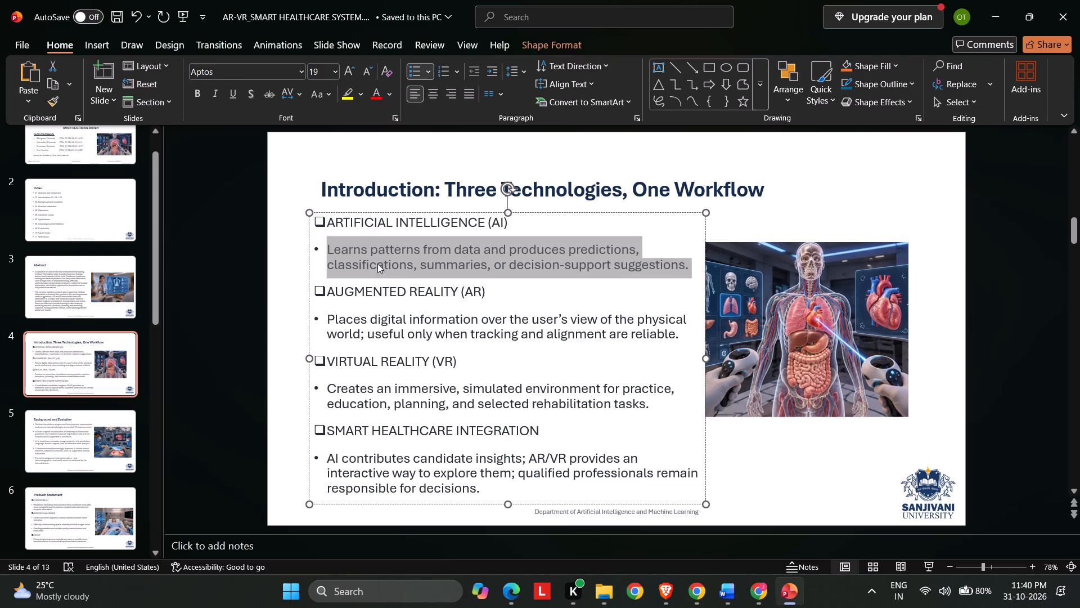
click(226, 269)
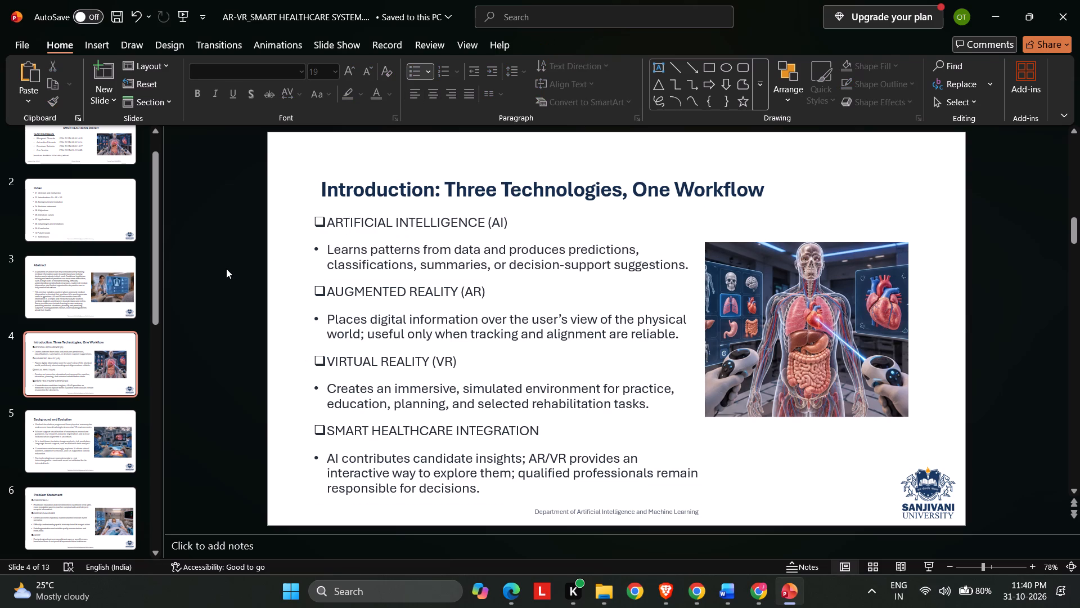
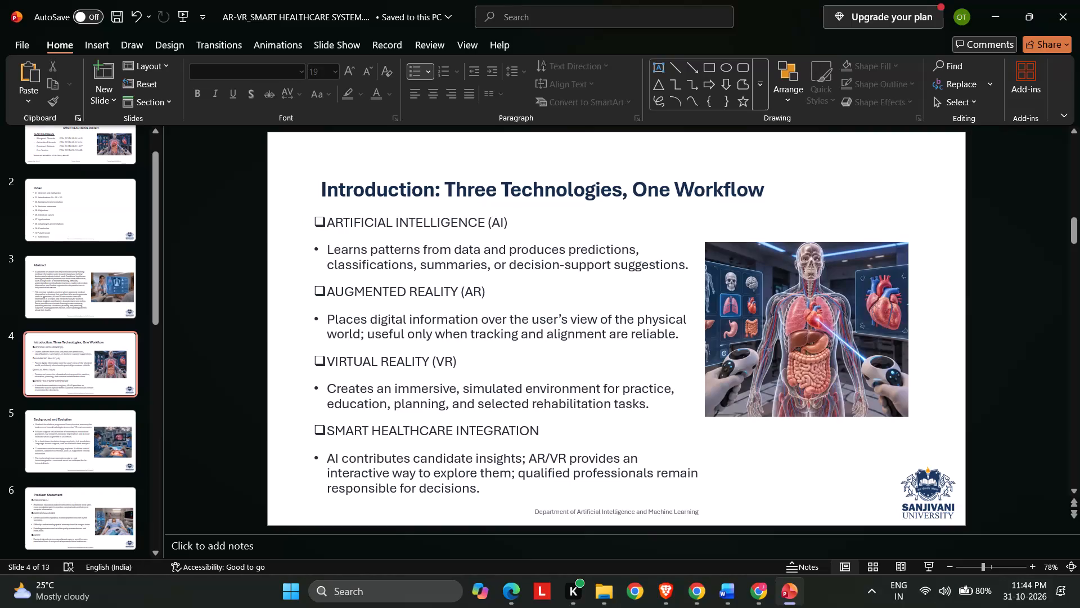
Look through the slides following the Introduction, from Background and Evolution to Applications in Healthcare.
click(107, 436)
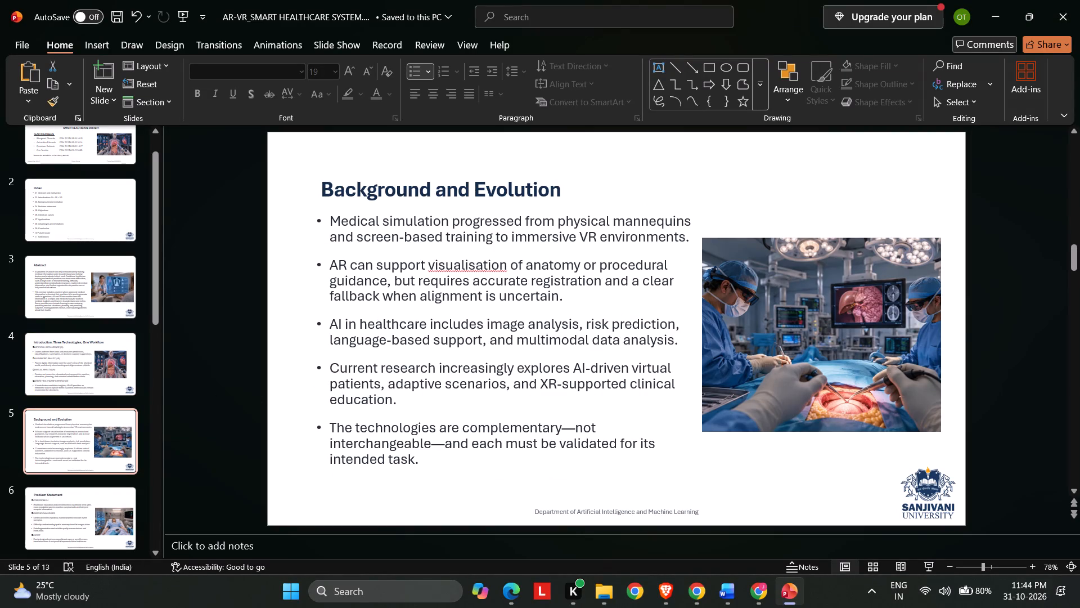
scroll(133, 410, down, 1)
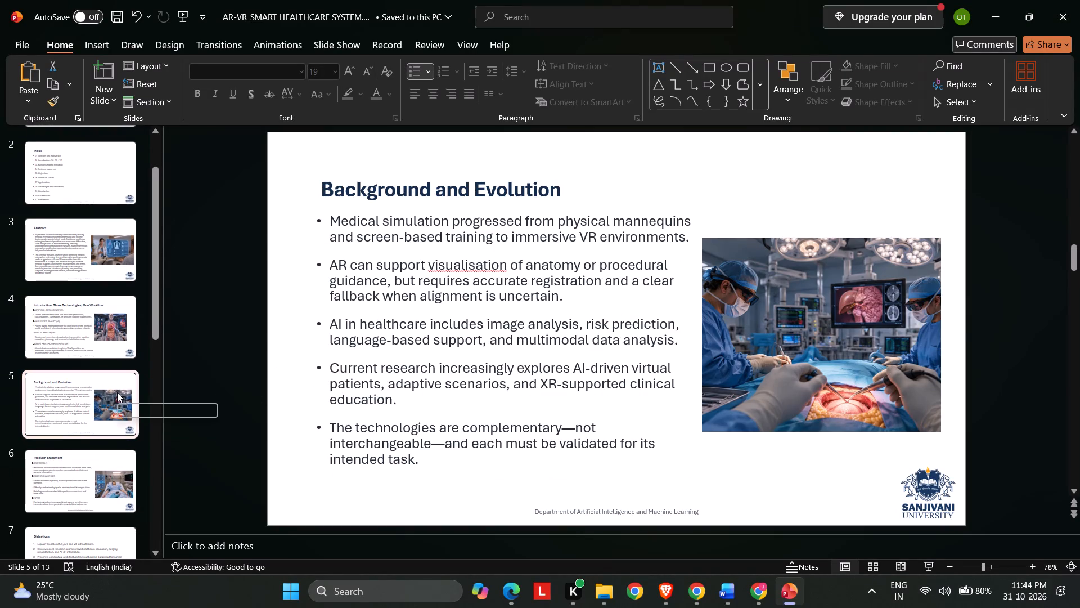
scroll(0, 346, down, 1)
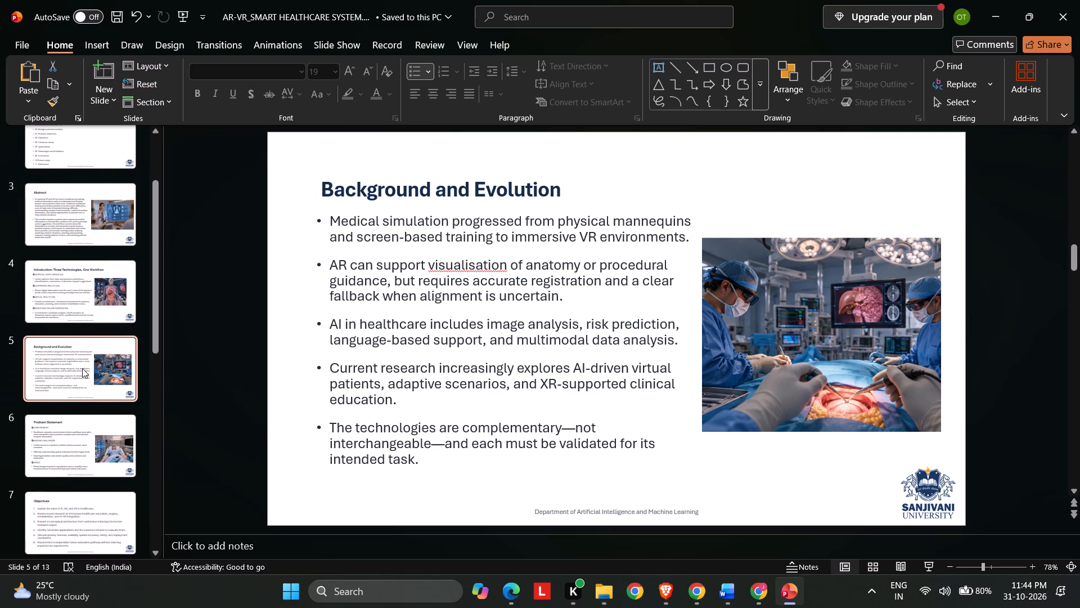
scroll(107, 374, down, 1)
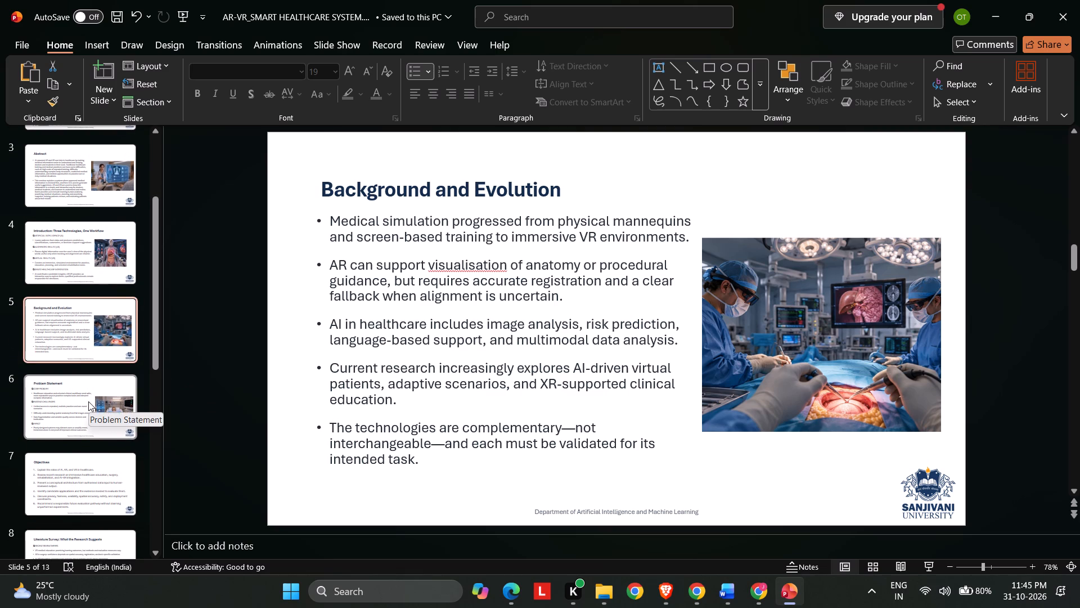
click(78, 397)
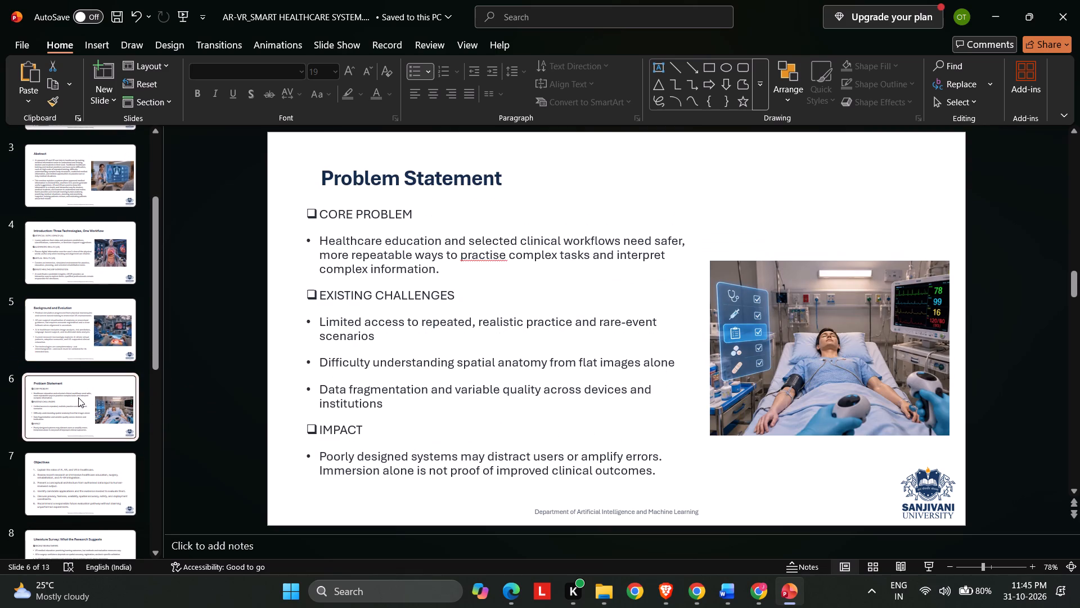
click(79, 324)
scroll(92, 356, down, 1)
click(83, 431)
scroll(83, 431, down, 1)
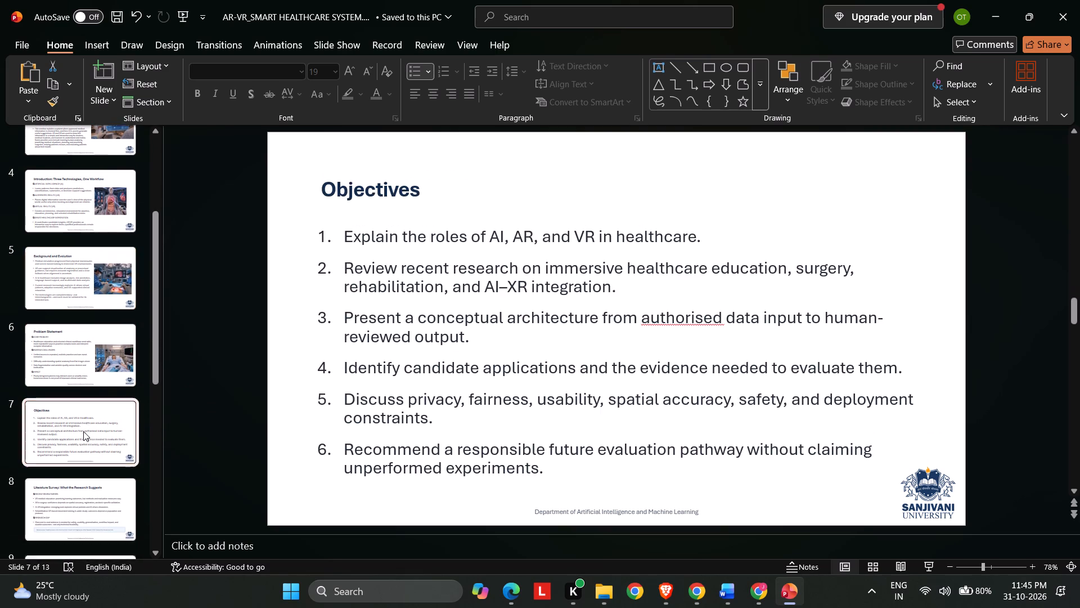
scroll(83, 431, down, 2)
click(83, 431)
click(78, 490)
scroll(88, 427, up, 3)
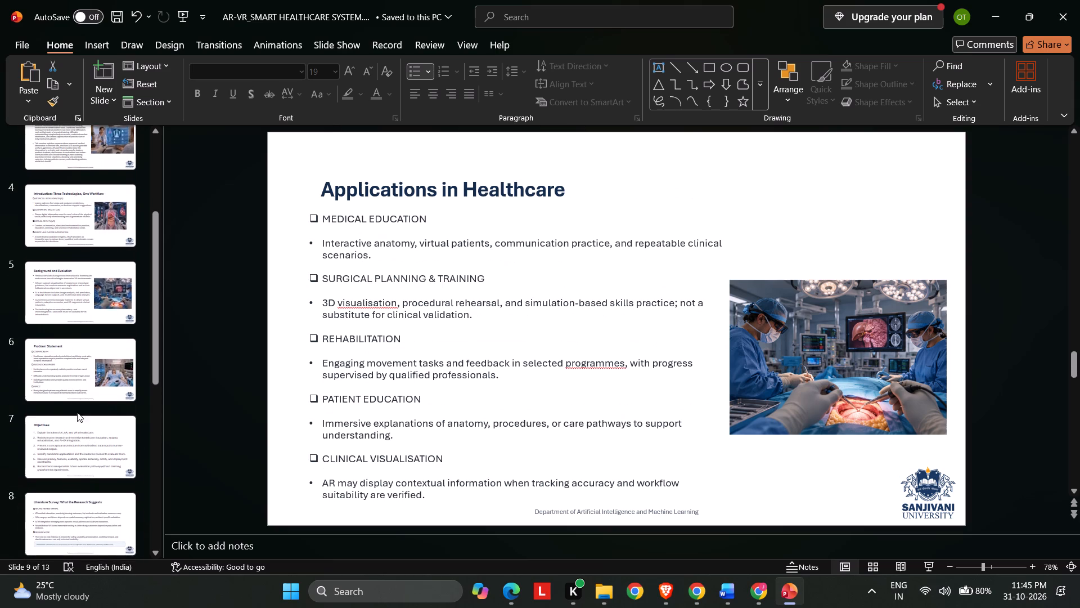
scroll(77, 412, up, 2)
click(69, 307)
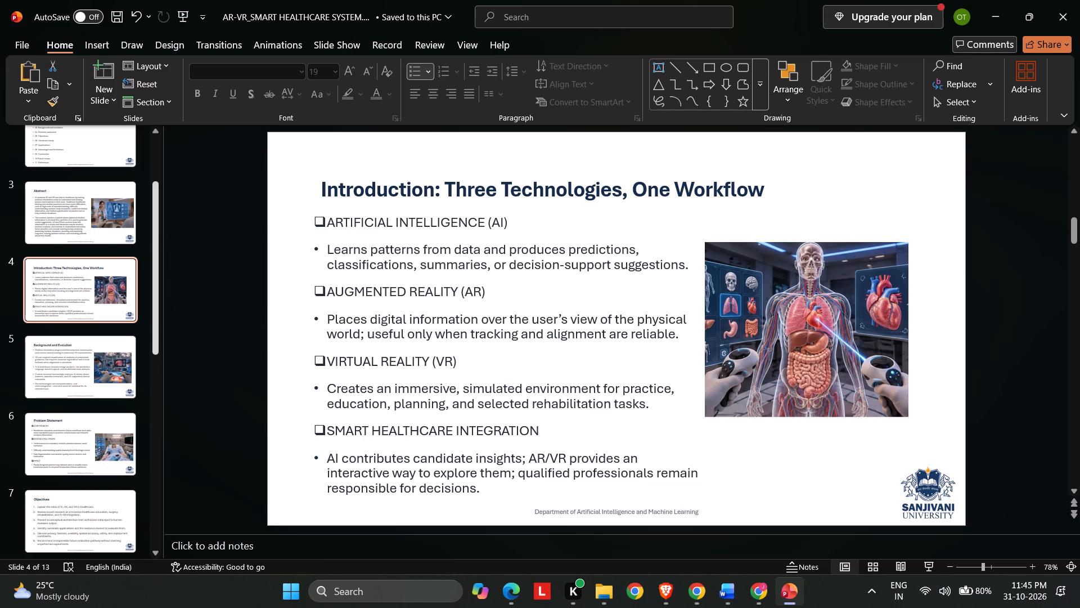
drag(687, 268, 372, 250)
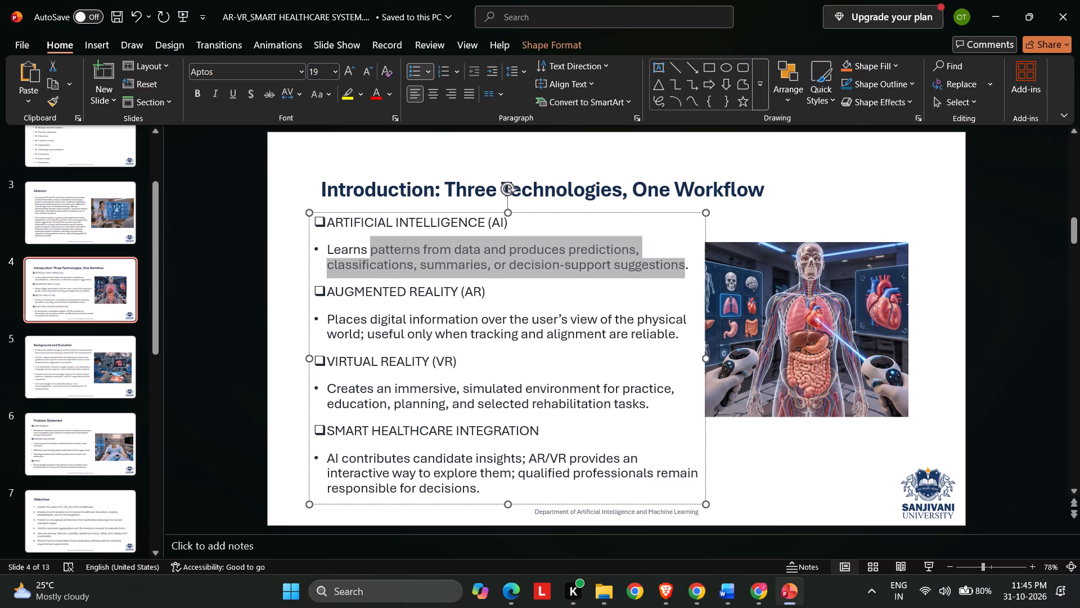
drag(372, 250, 349, 253)
drag(688, 270, 339, 244)
key(ctrl+c)
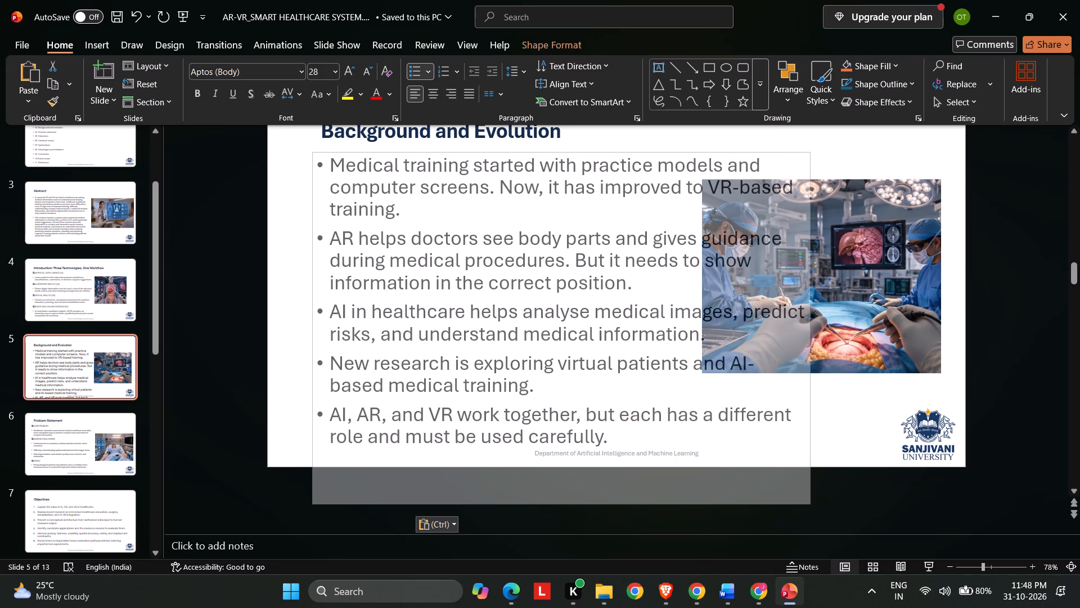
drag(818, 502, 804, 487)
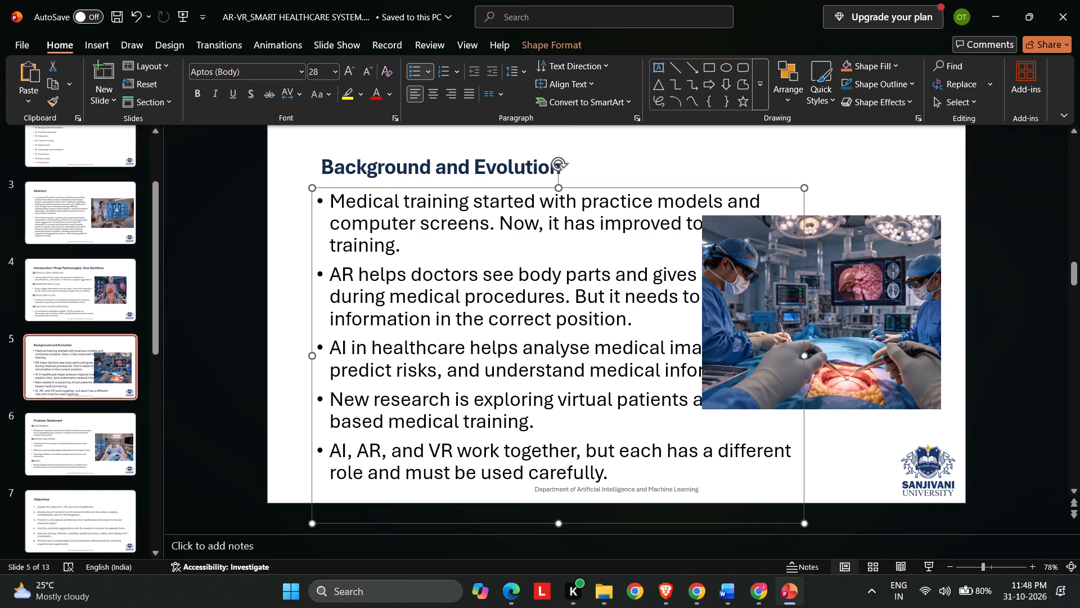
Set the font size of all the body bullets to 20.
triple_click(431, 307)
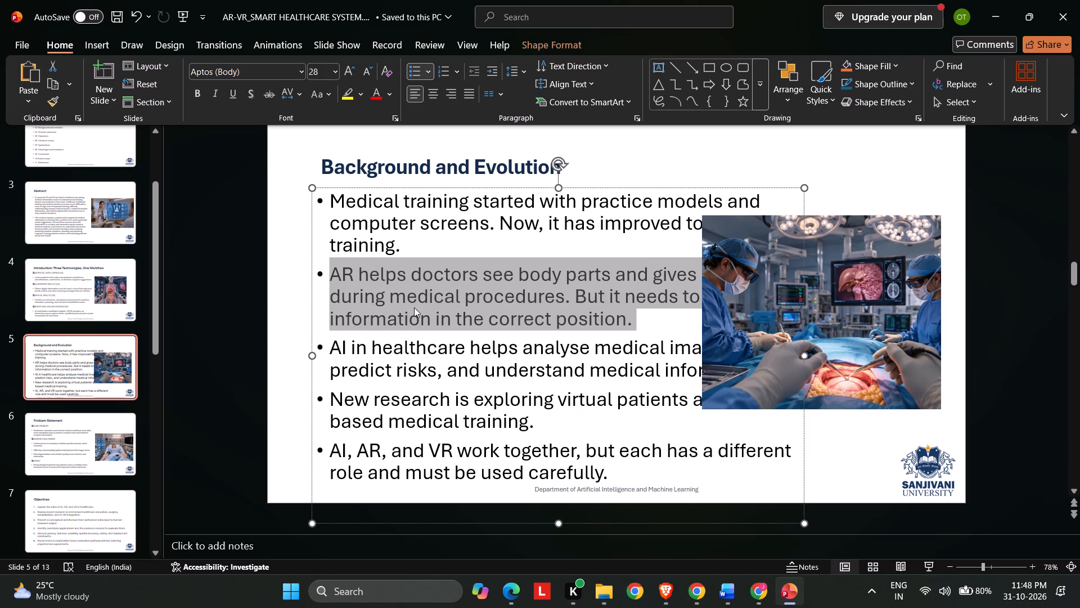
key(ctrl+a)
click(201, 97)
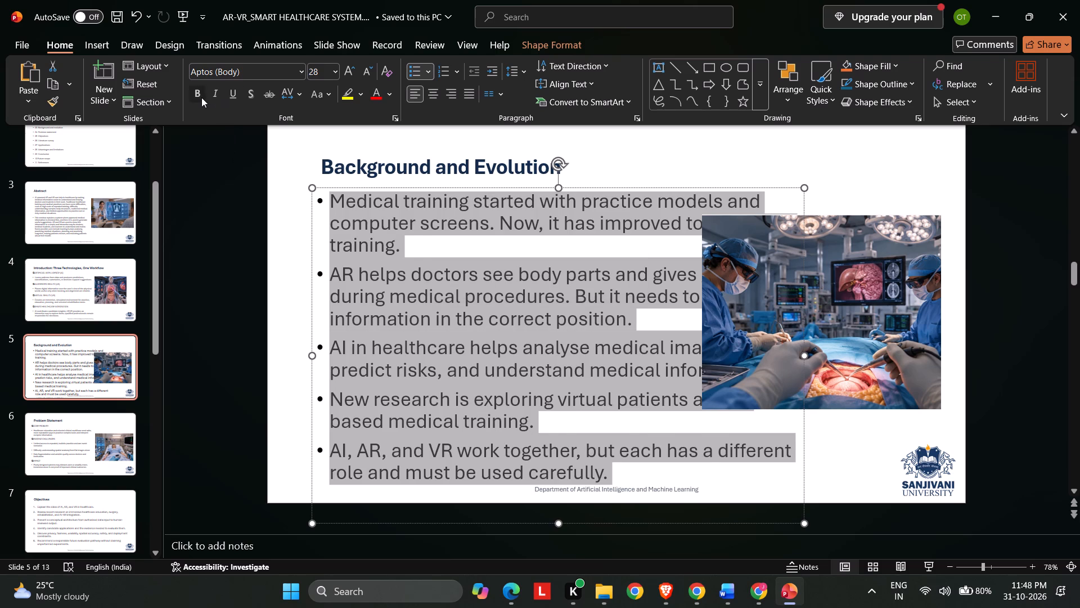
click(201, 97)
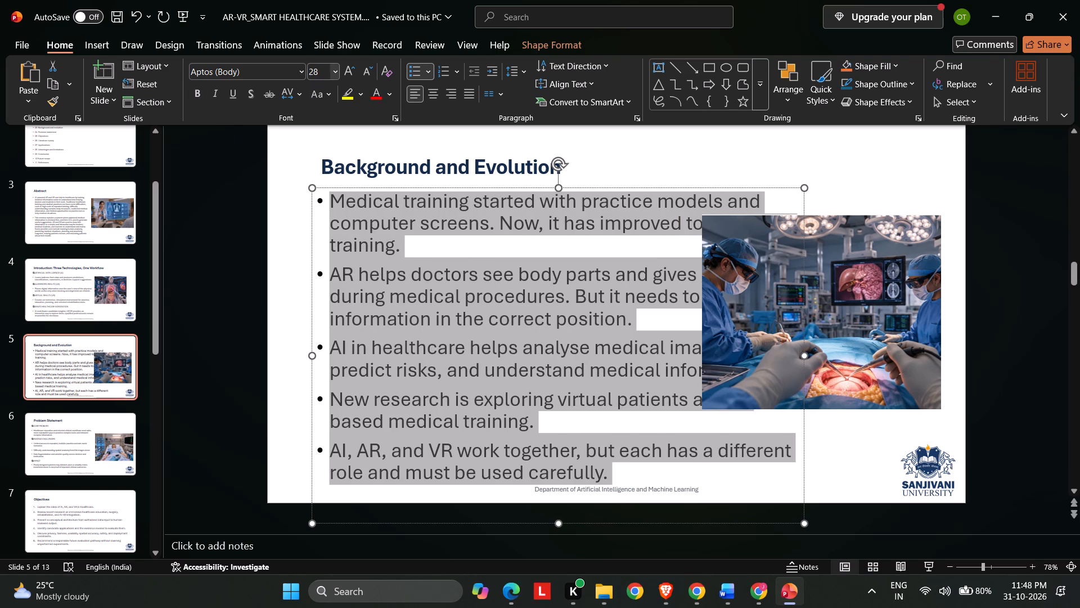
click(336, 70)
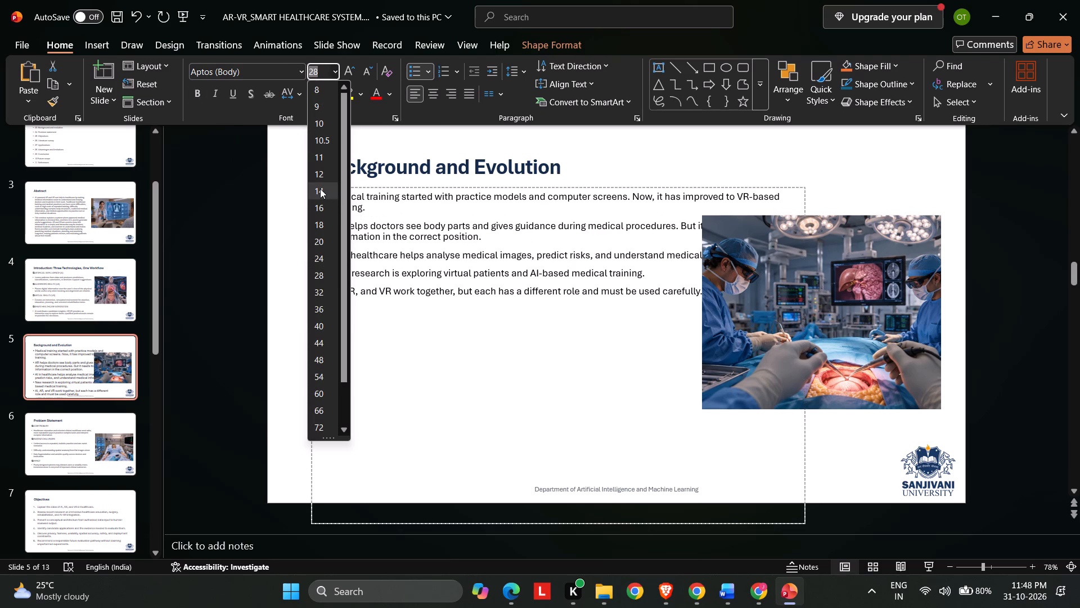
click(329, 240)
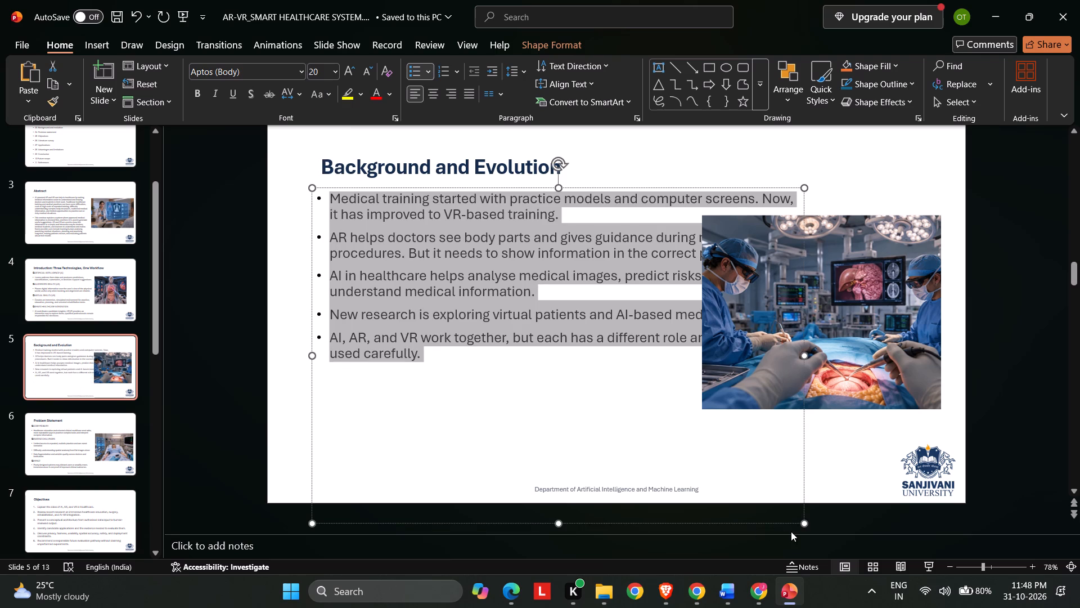
Narrow and shorten the body text box so it sits beside the surgery picture and ends above the footer.
drag(805, 522, 741, 380)
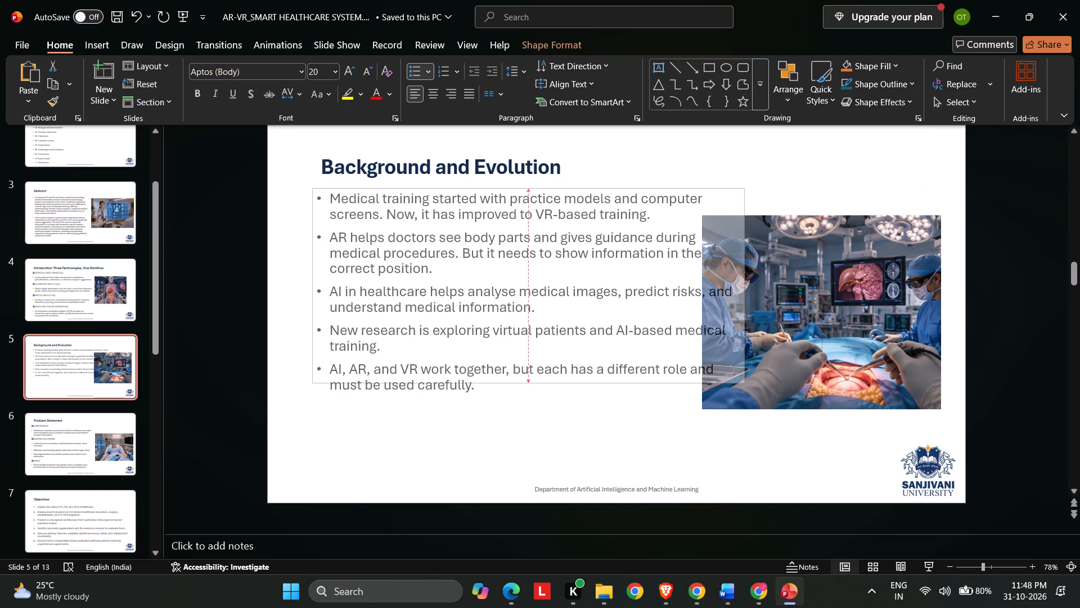
drag(741, 380, 688, 443)
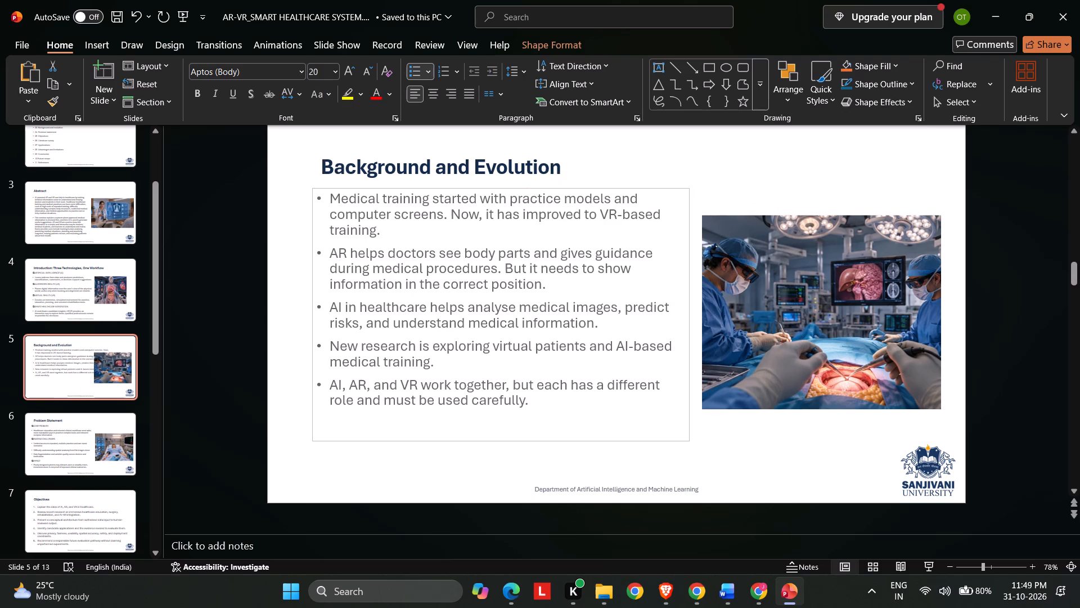
drag(688, 443, 690, 468)
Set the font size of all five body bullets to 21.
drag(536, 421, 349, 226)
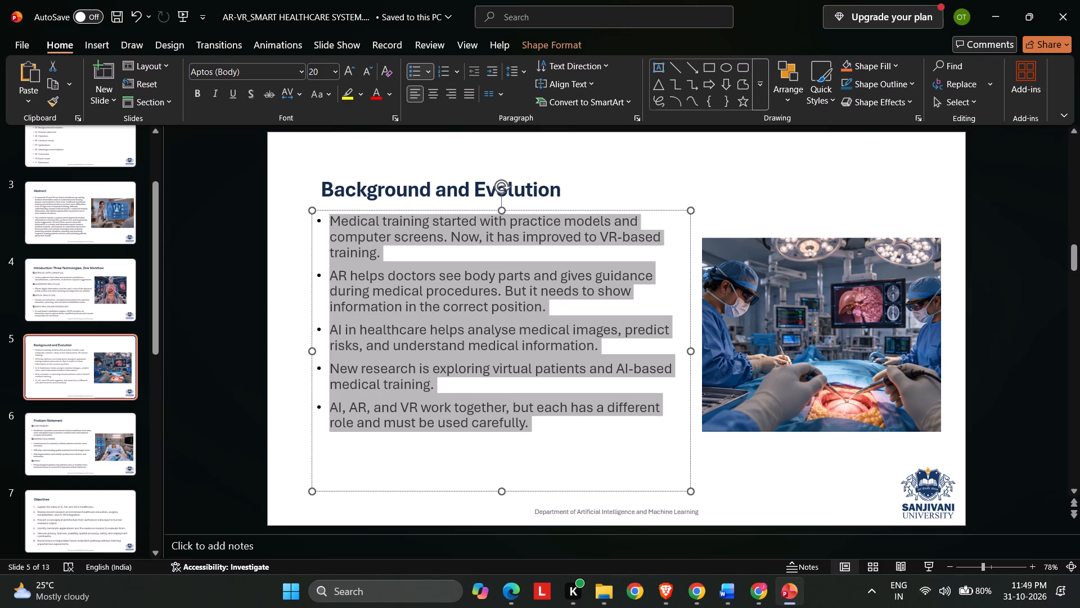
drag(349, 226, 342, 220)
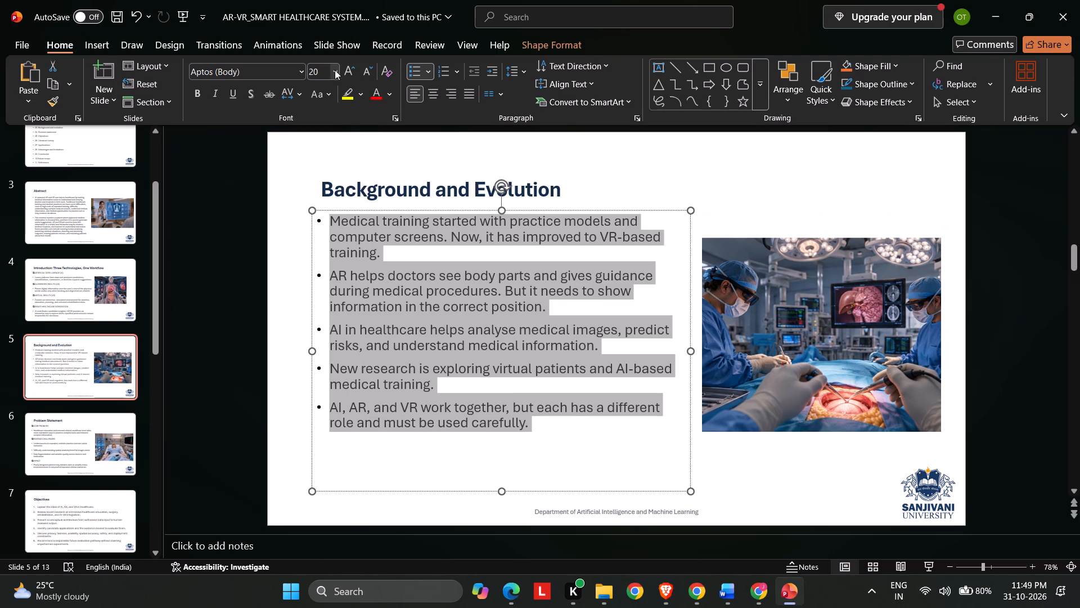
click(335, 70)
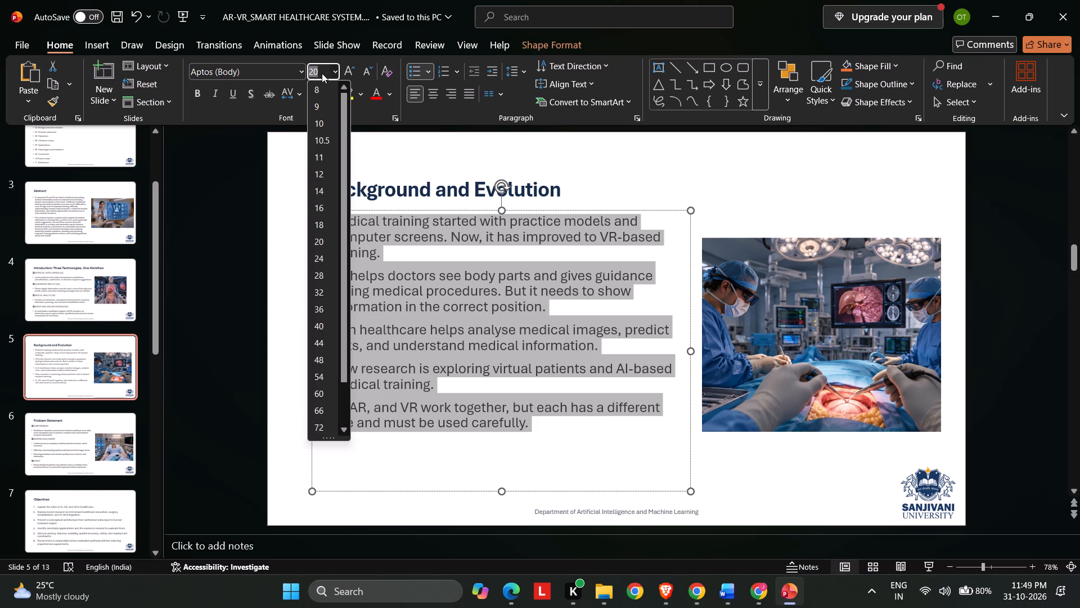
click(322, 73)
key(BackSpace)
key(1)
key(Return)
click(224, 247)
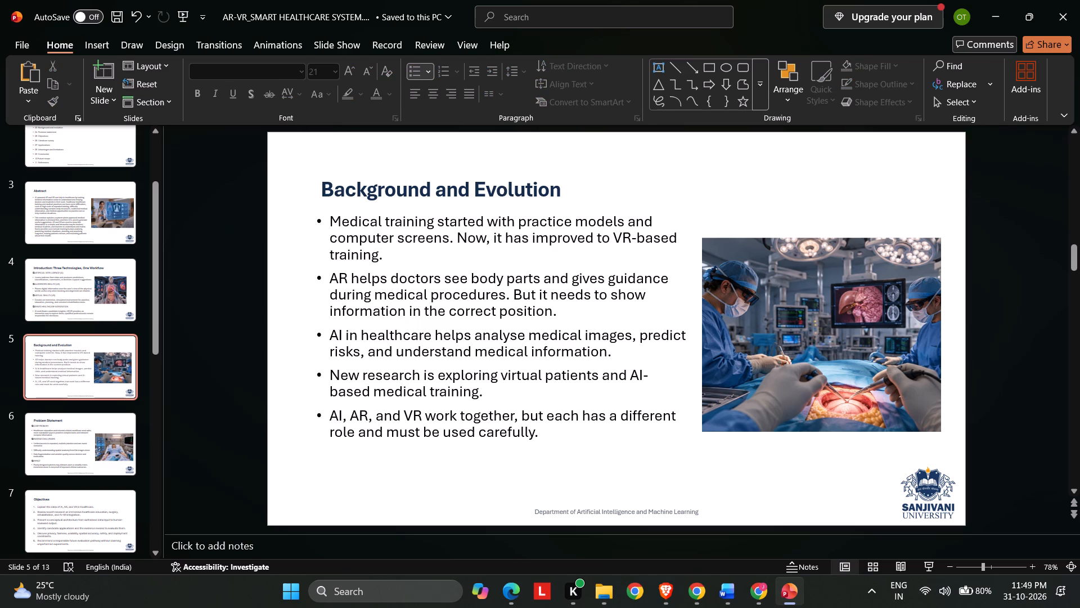
Set the font size of all five body bullets to 22.
click(433, 293)
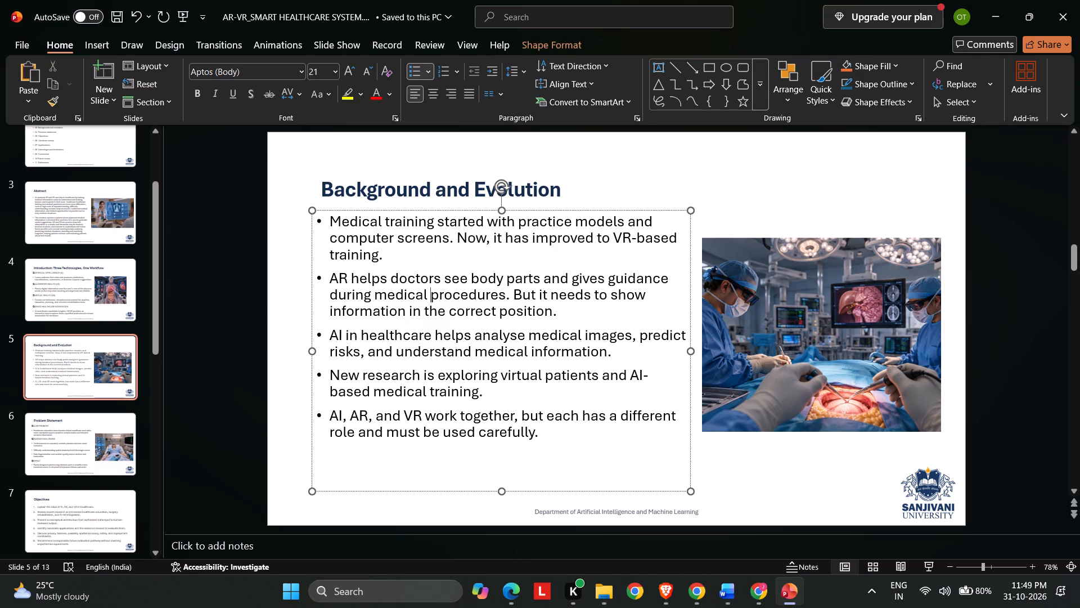
drag(544, 430, 336, 233)
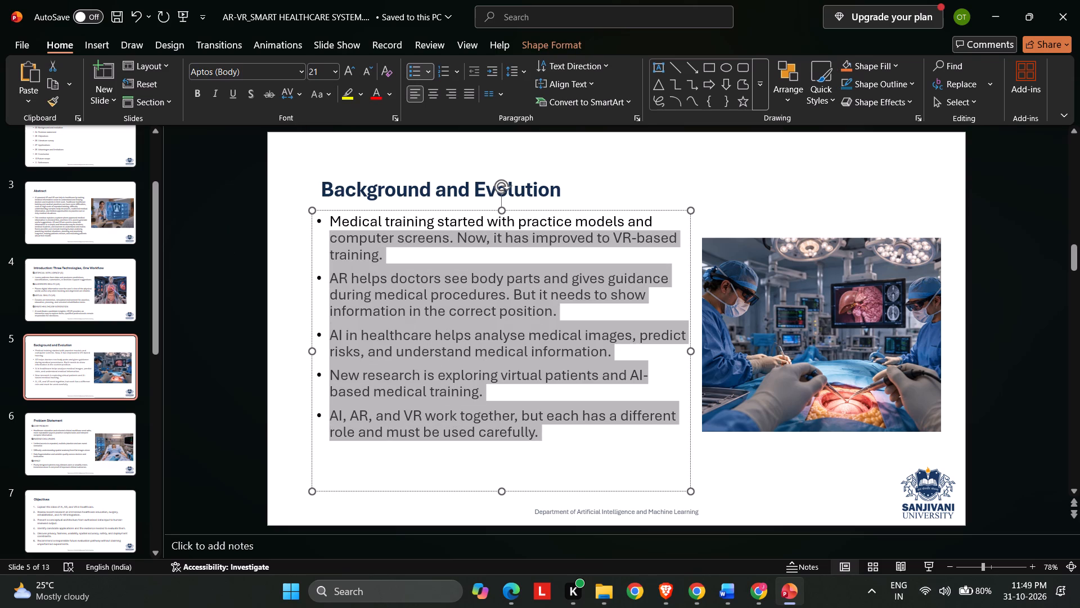
drag(336, 233, 335, 224)
click(336, 75)
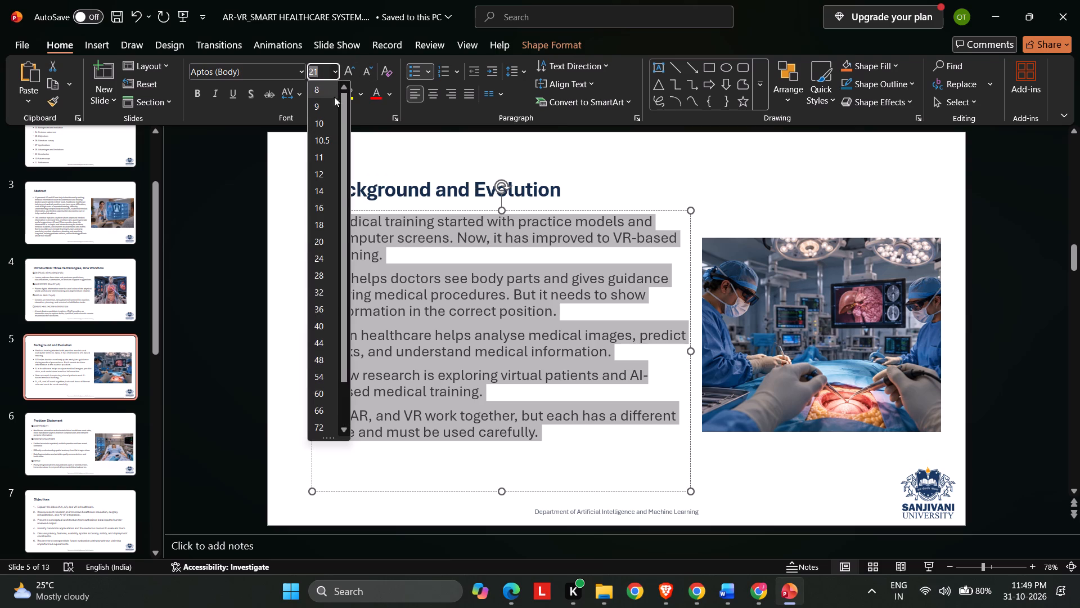
text(22)
key(Return)
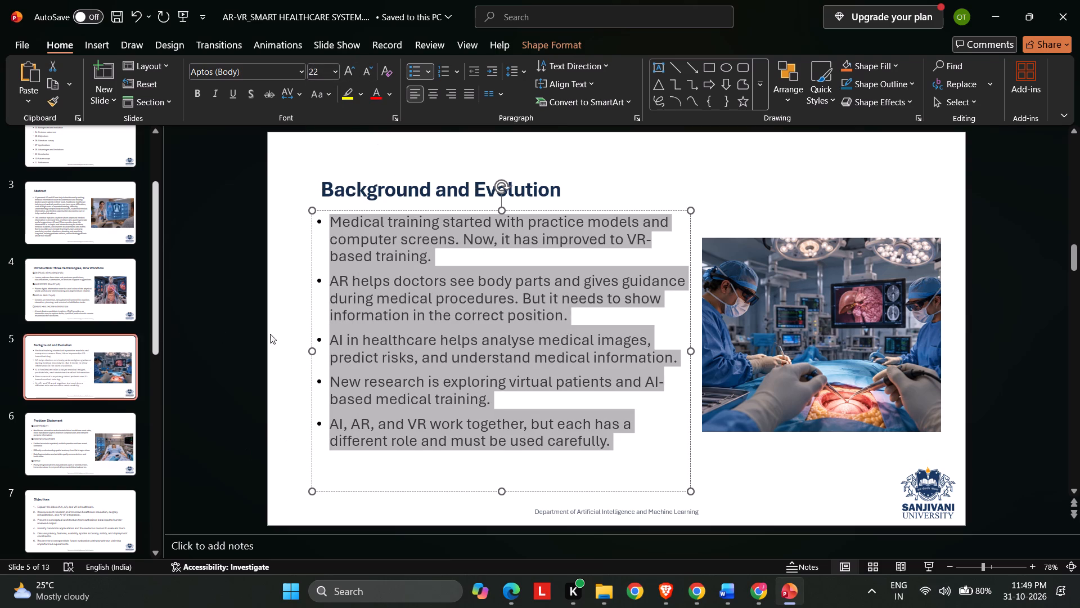
click(240, 327)
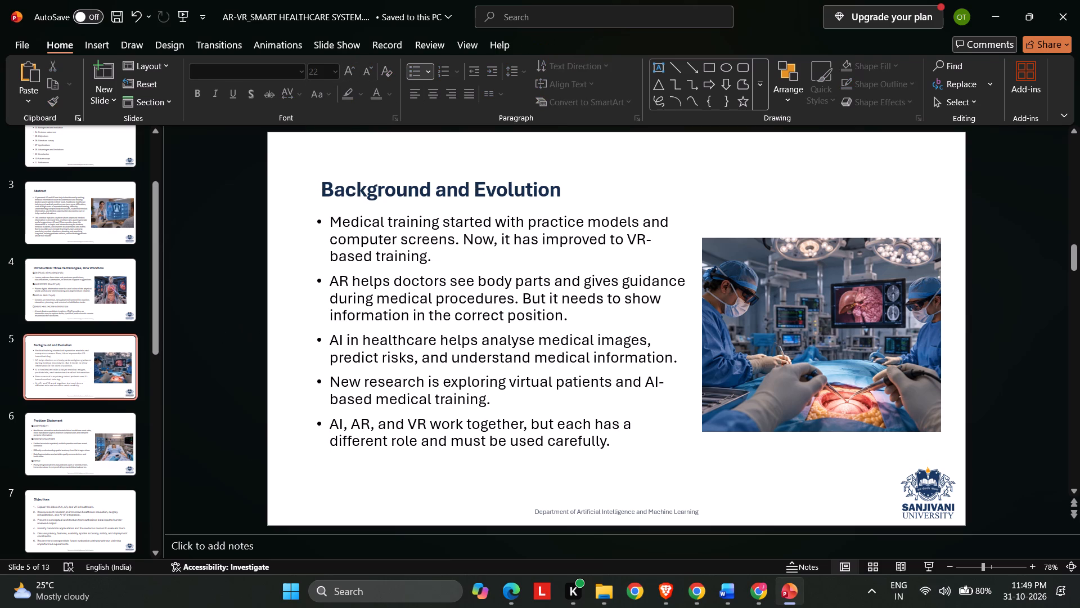
Shrink the body text box slightly in width and height so it fits closely around the five bullets.
click(510, 350)
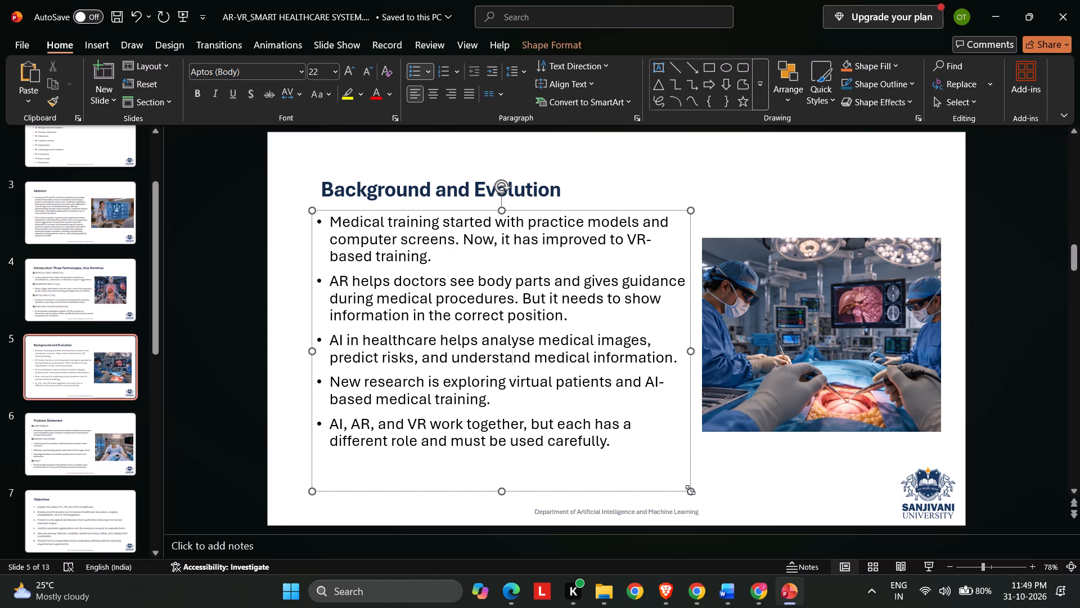
drag(690, 490, 678, 468)
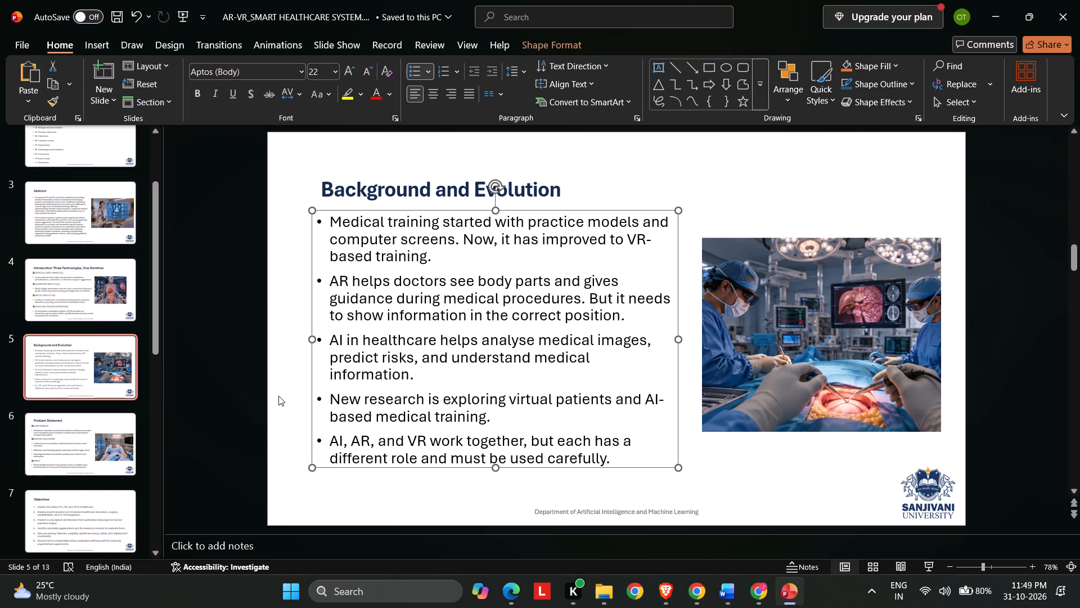
click(256, 391)
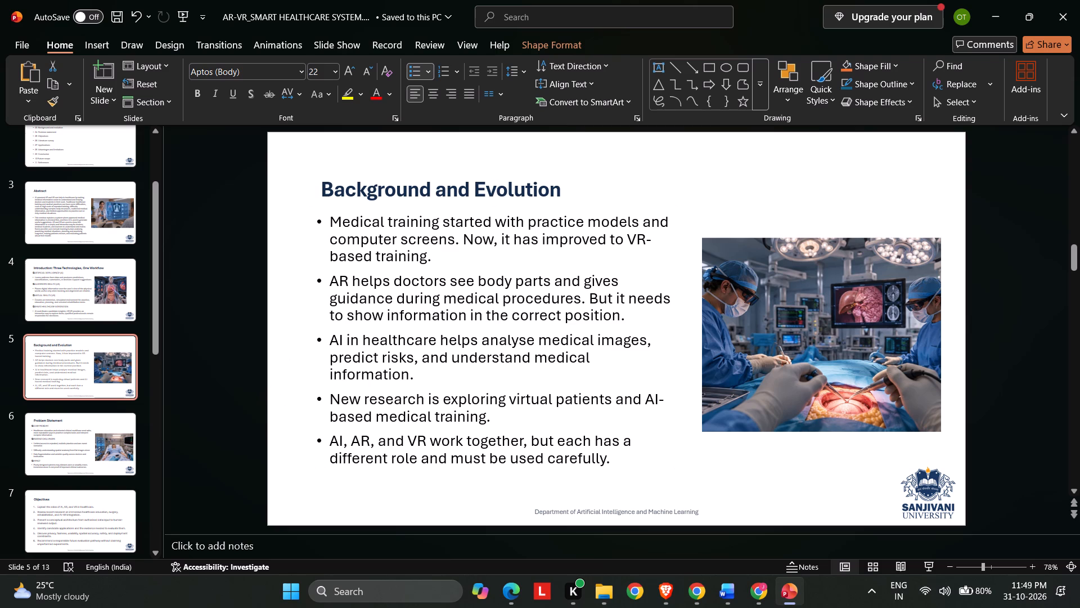
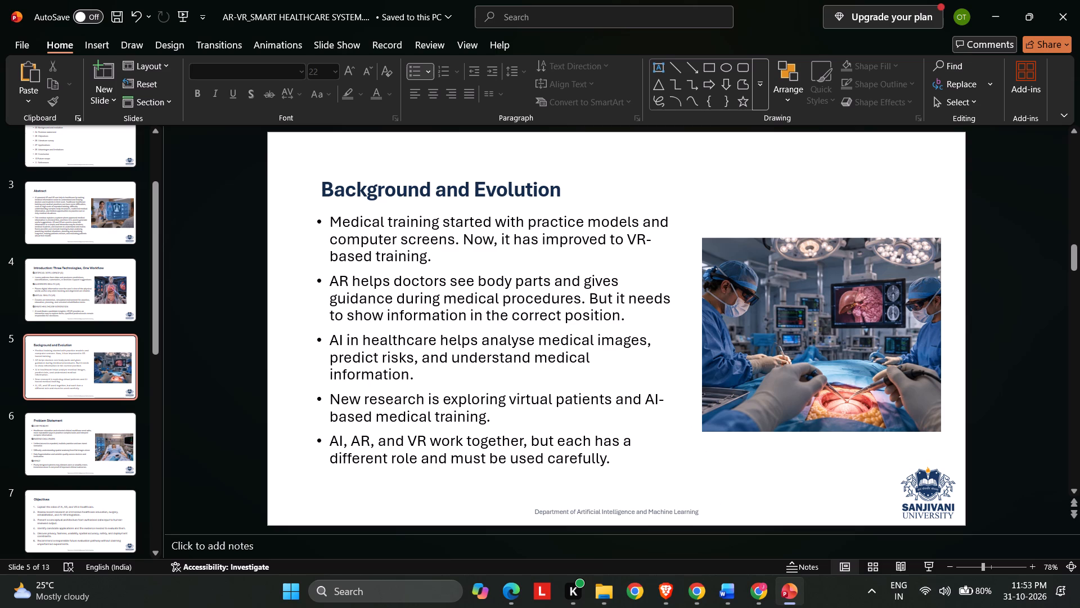
click(92, 275)
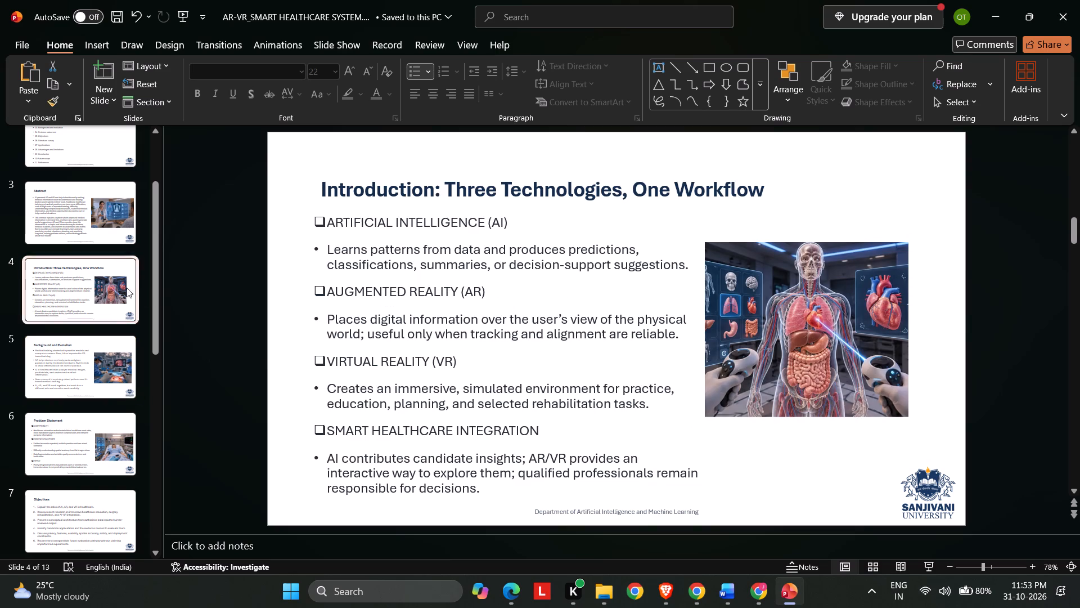
click(88, 360)
click(65, 449)
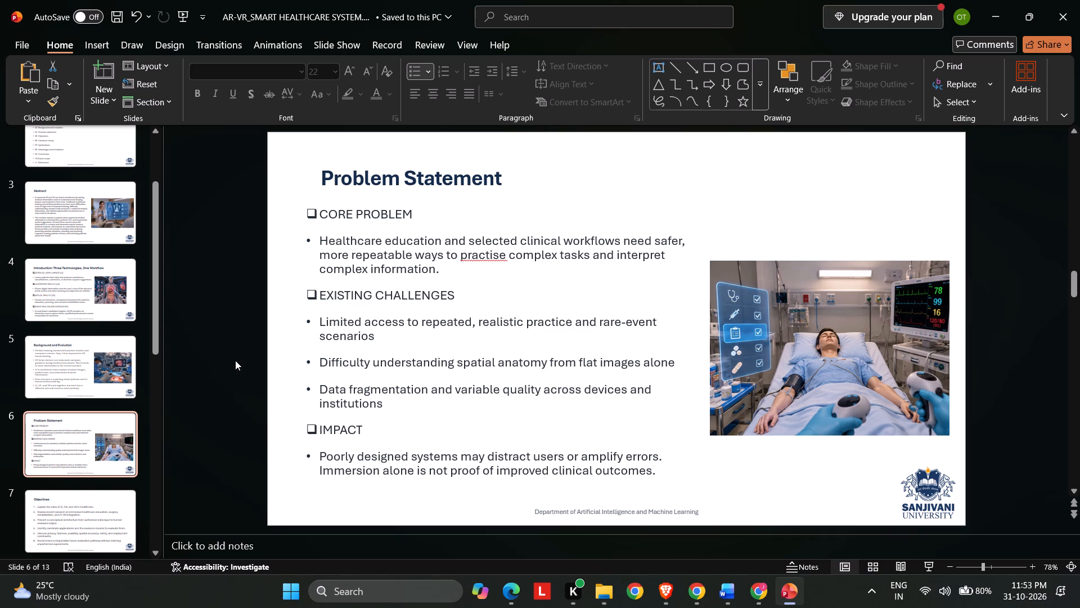
key(shift+super+s)
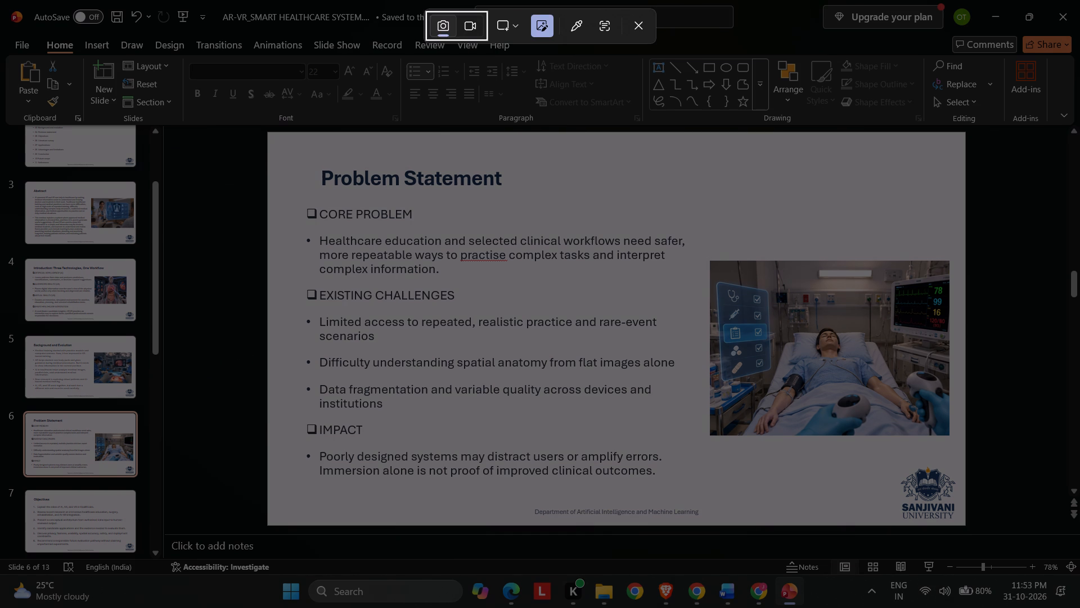
drag(268, 142, 748, 503)
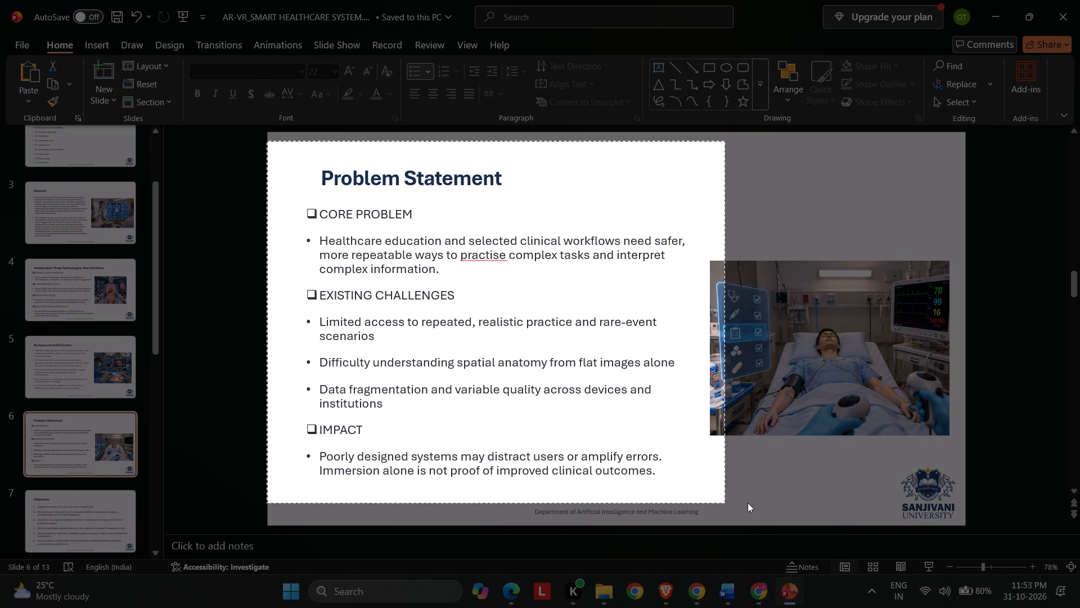
drag(748, 503, 966, 483)
key(ctrl+c)
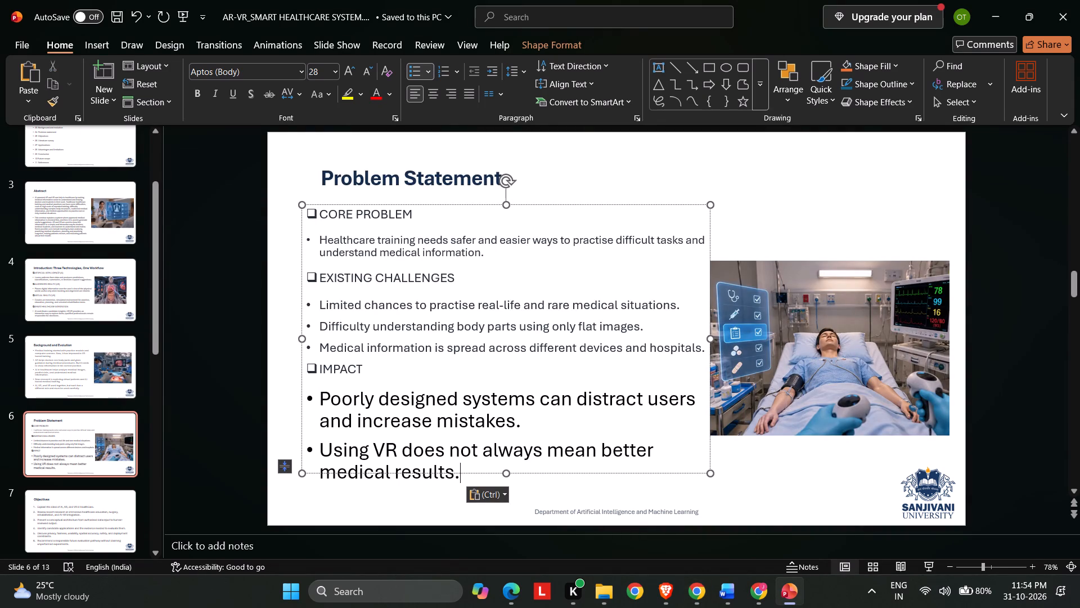
Copy the formatting of the second Existing Challenges bullet onto the two new Impact bullets with Format Painter.
double_click(427, 331)
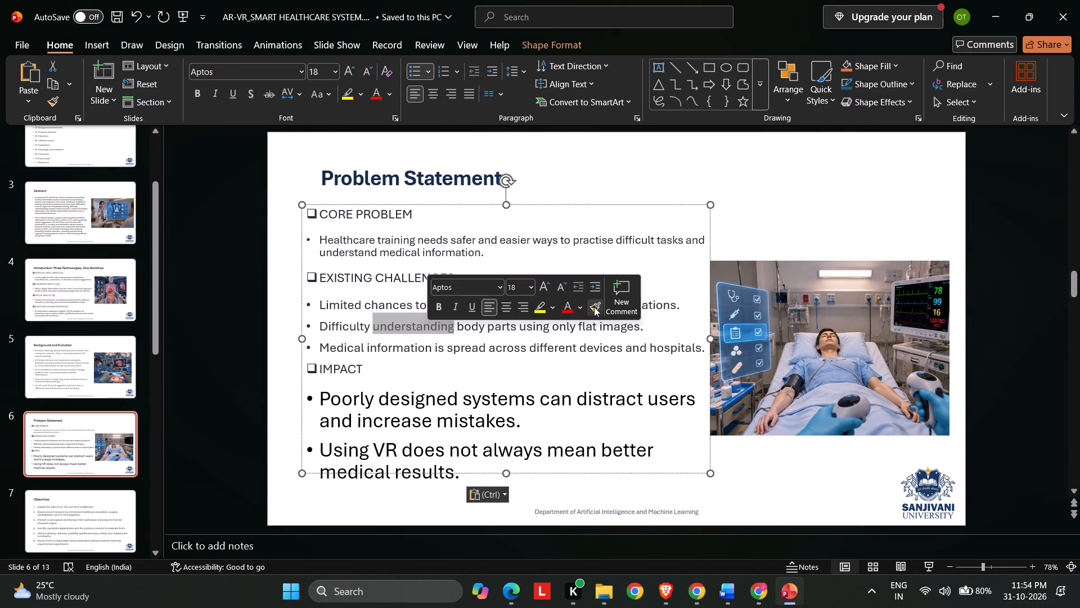
click(597, 308)
drag(319, 396, 457, 479)
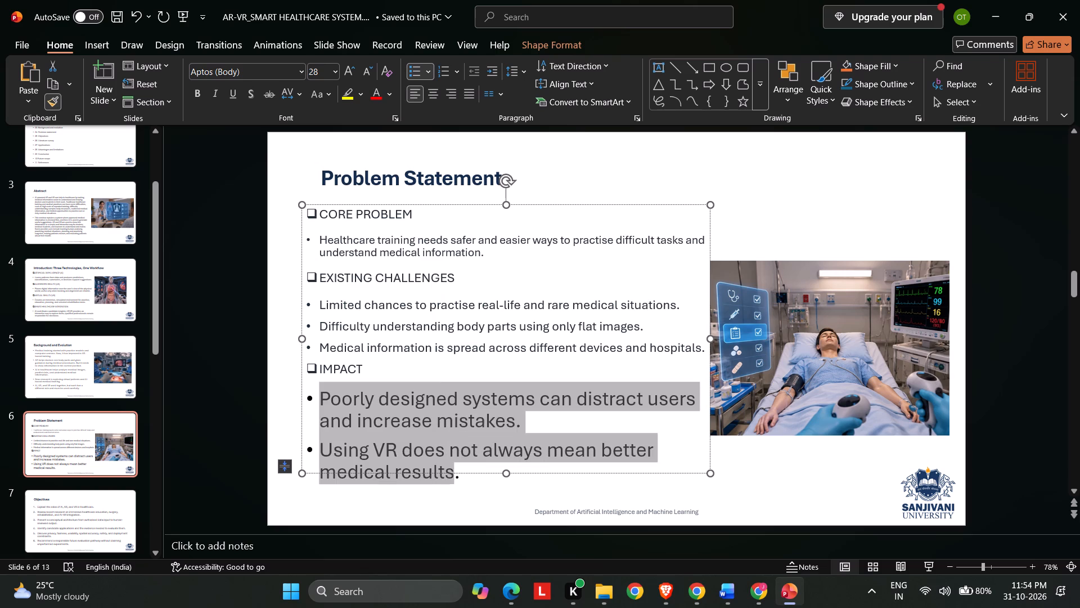
drag(457, 479, 467, 479)
click(363, 454)
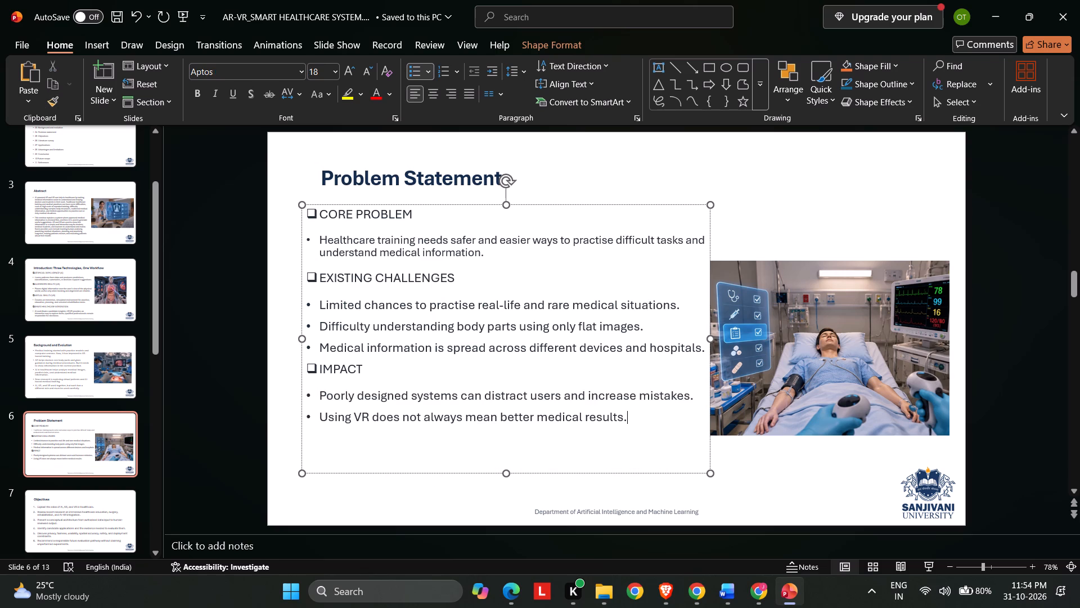
click(276, 355)
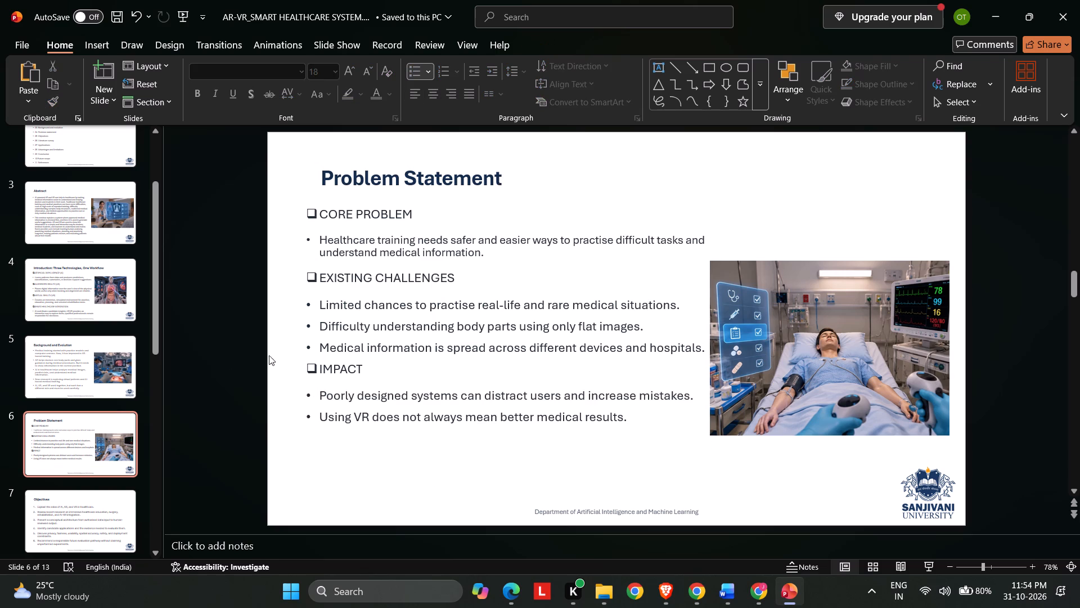
Insert an empty line without a bullet above the IMPACT heading and another above the EXISTING CHALLENGES heading.
click(702, 348)
key(Right)
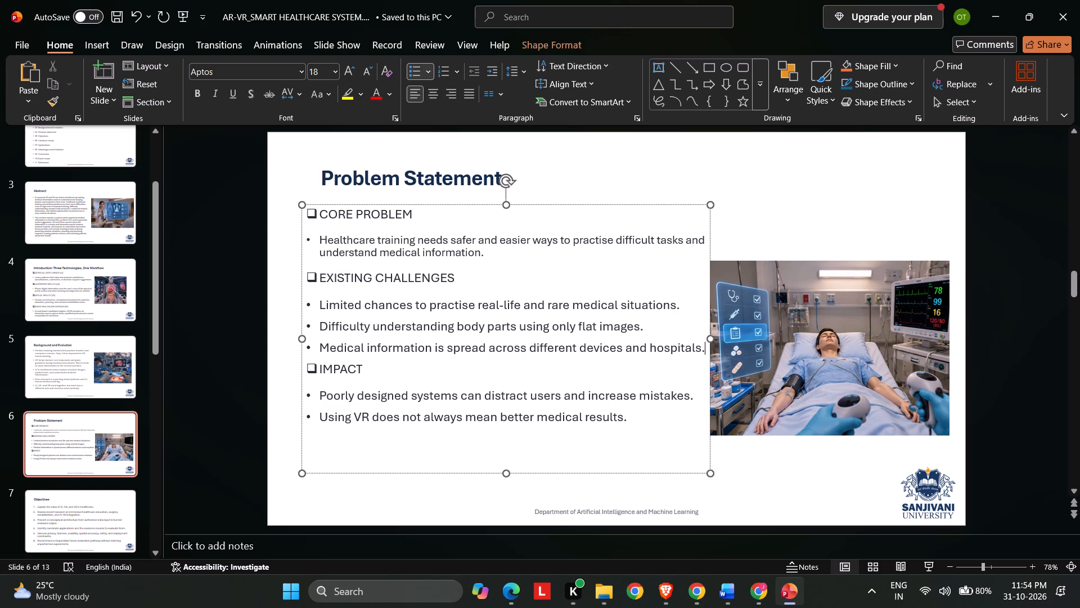
key(Return)
key(BackSpace)
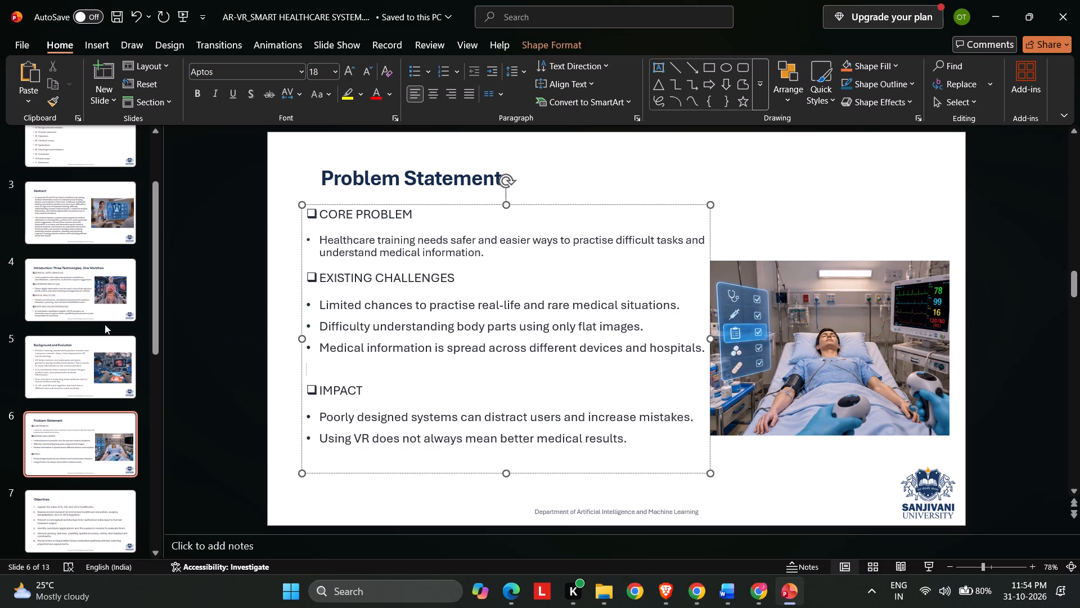
click(497, 258)
key(Return)
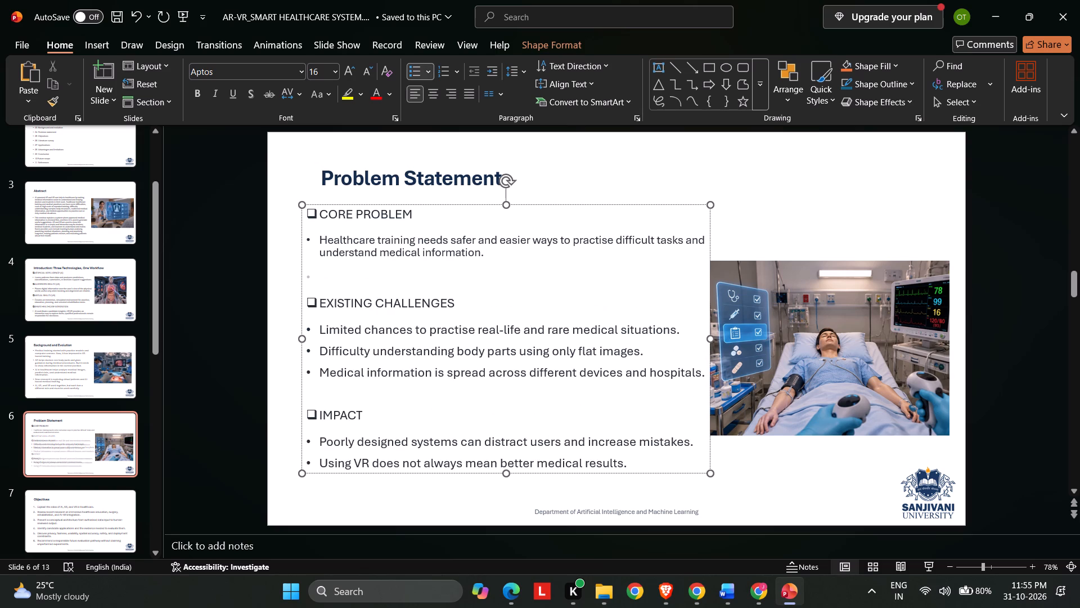
key(BackSpace)
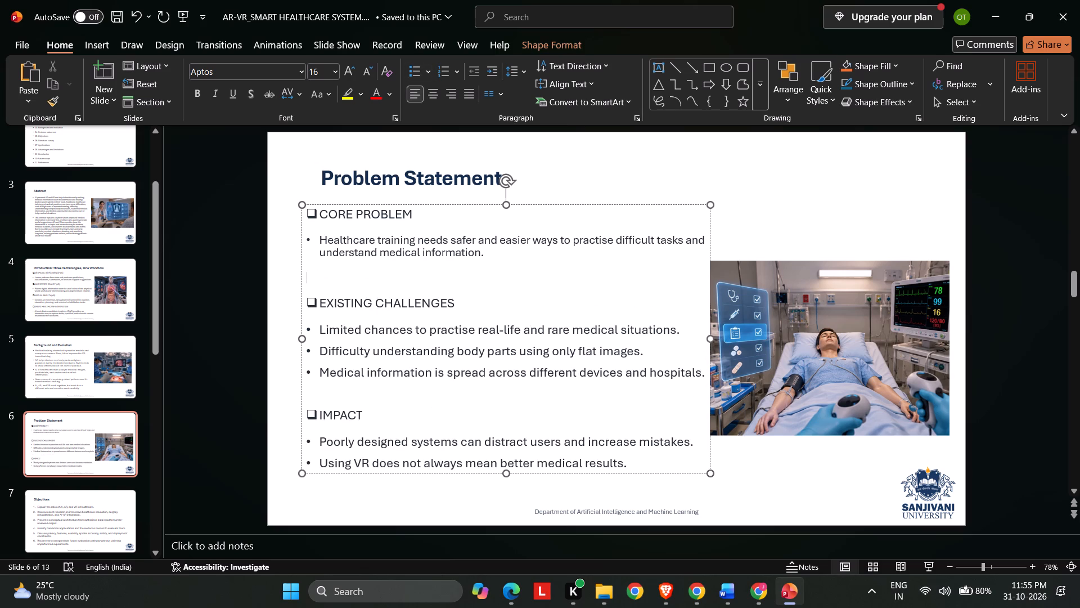
click(218, 306)
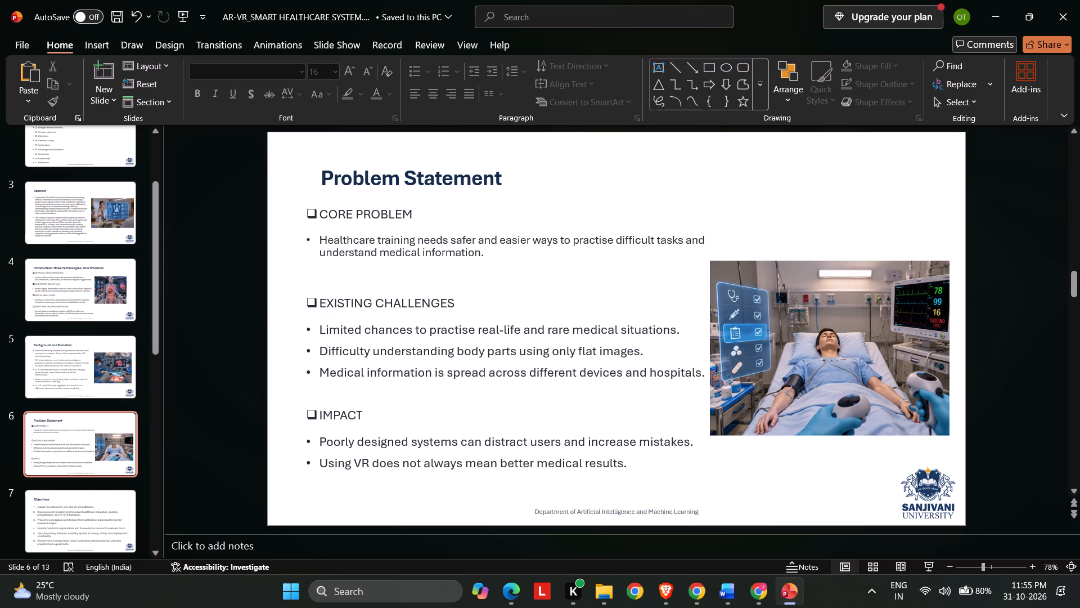
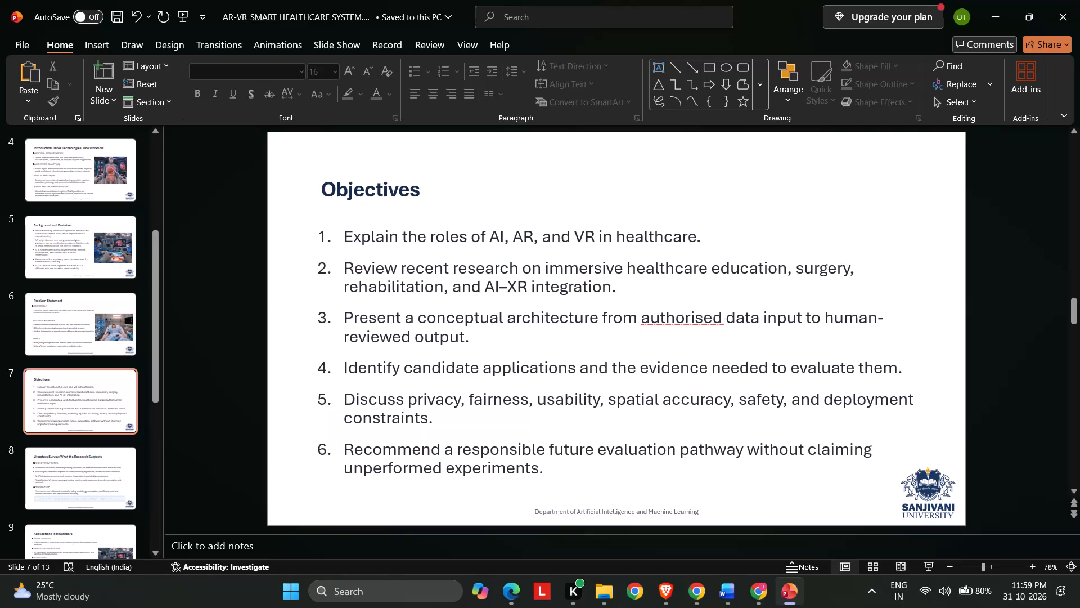
click(110, 349)
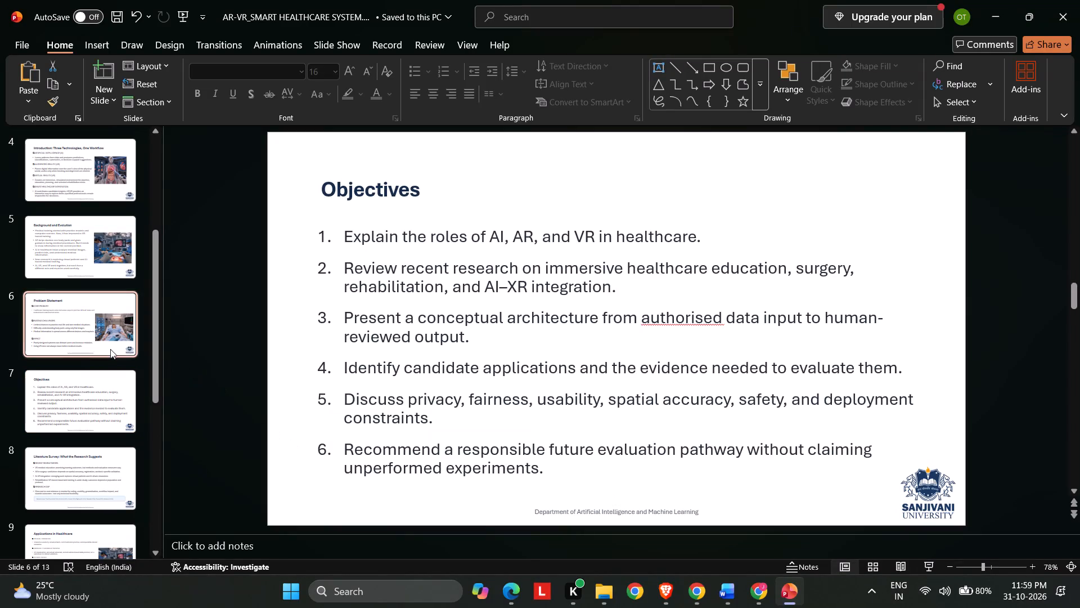
click(91, 263)
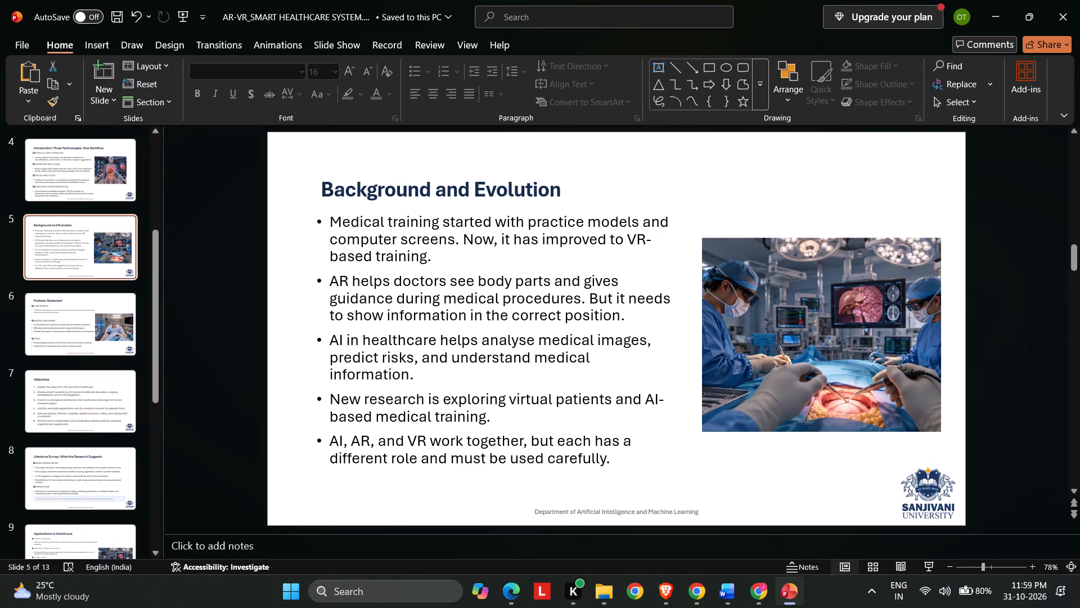
click(57, 461)
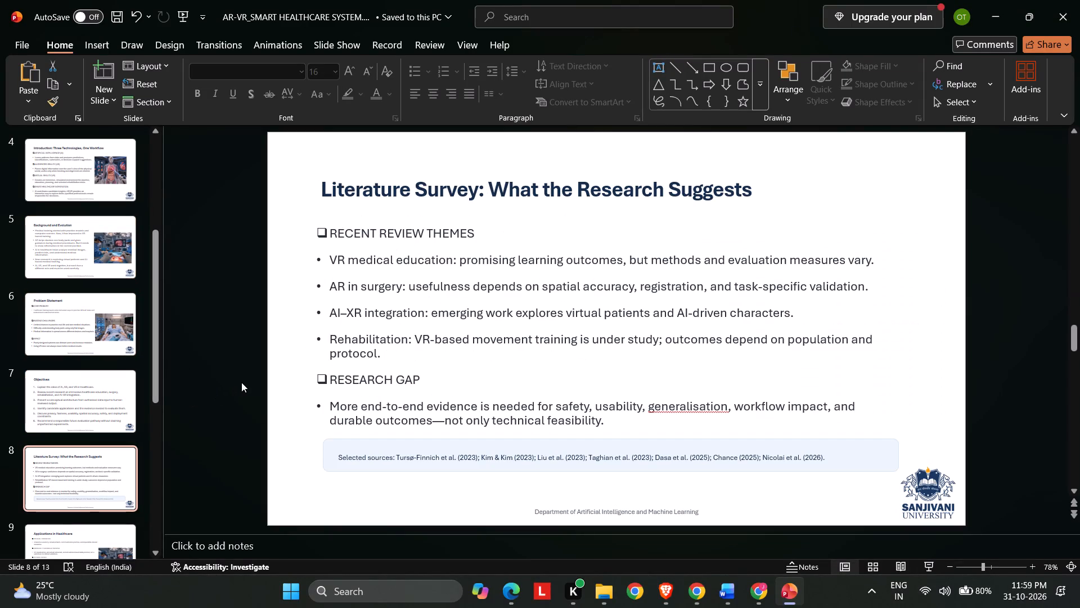
scroll(98, 431, down, 2)
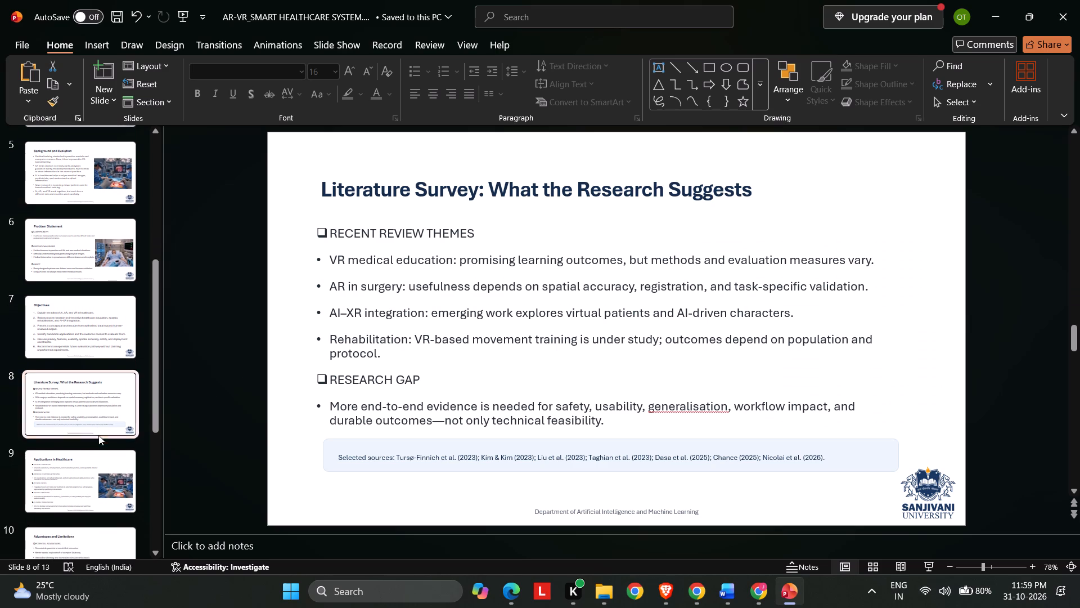
scroll(98, 440, down, 1)
key(shift+super+s)
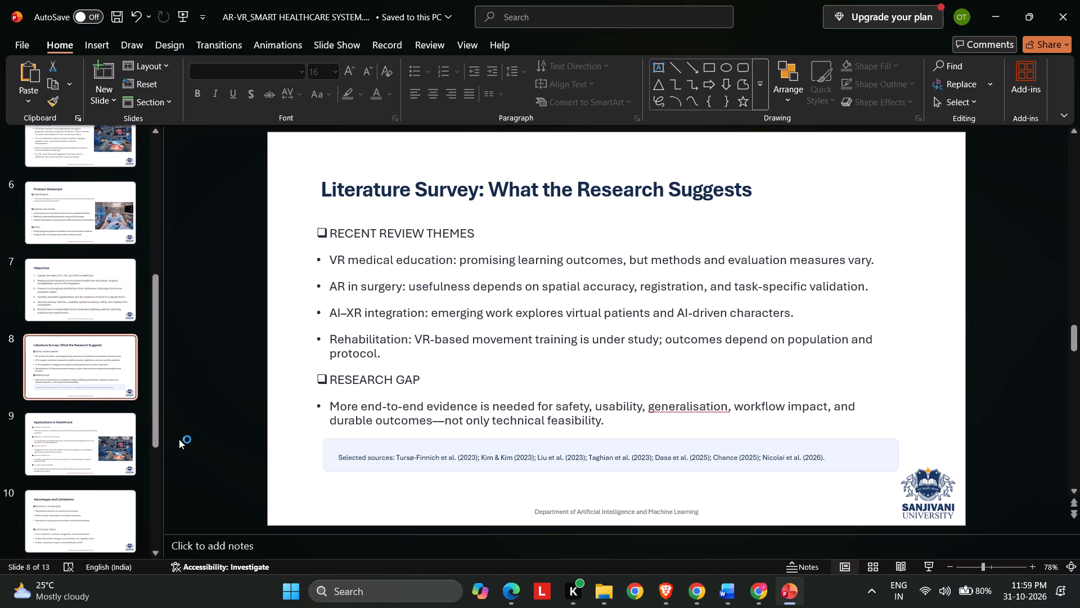
drag(301, 171, 759, 468)
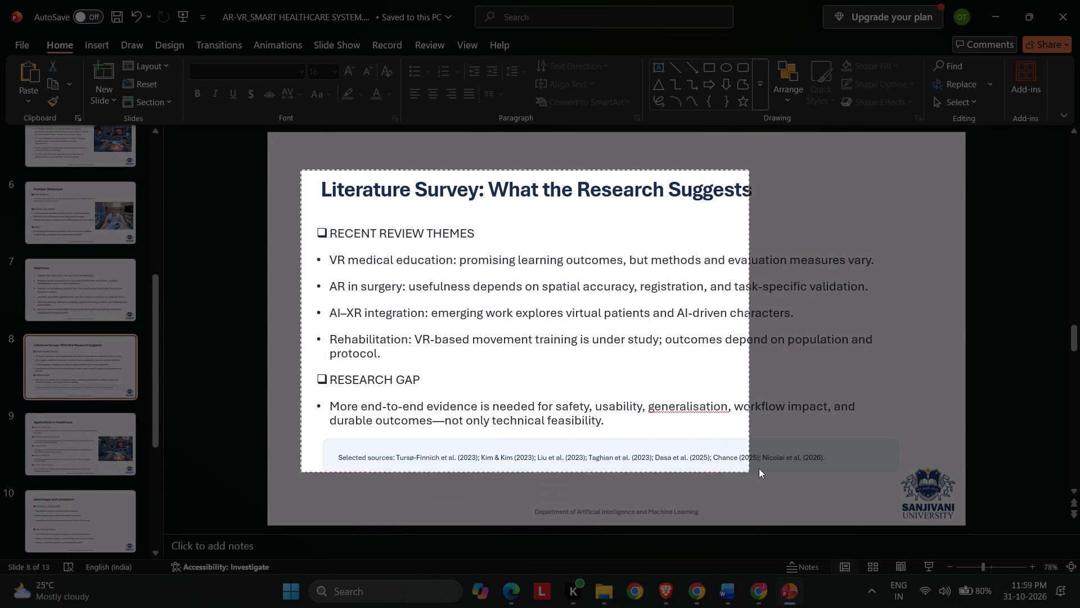
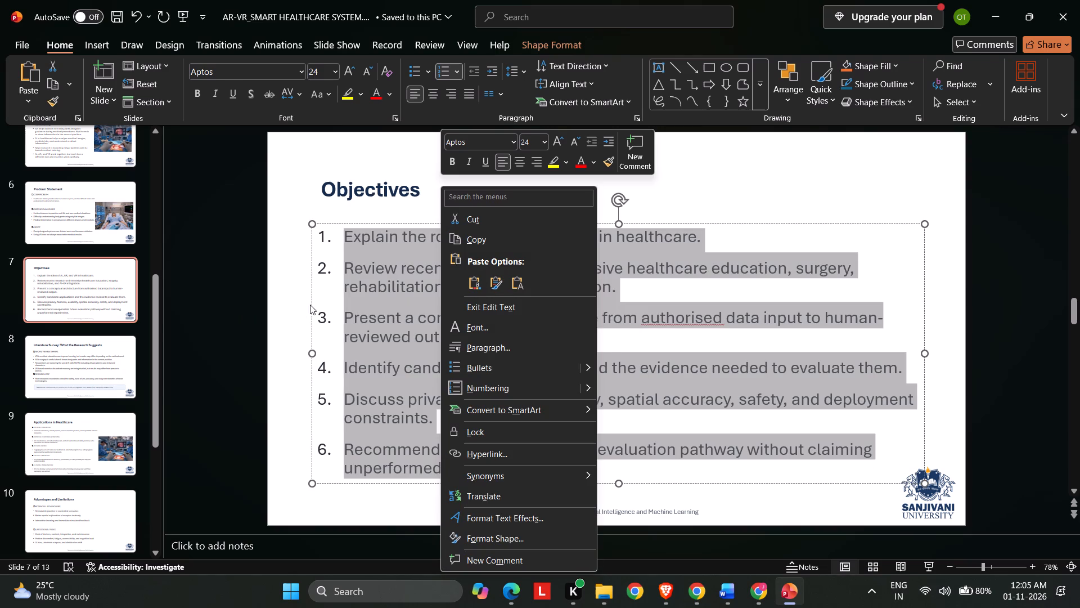
key(Escape)
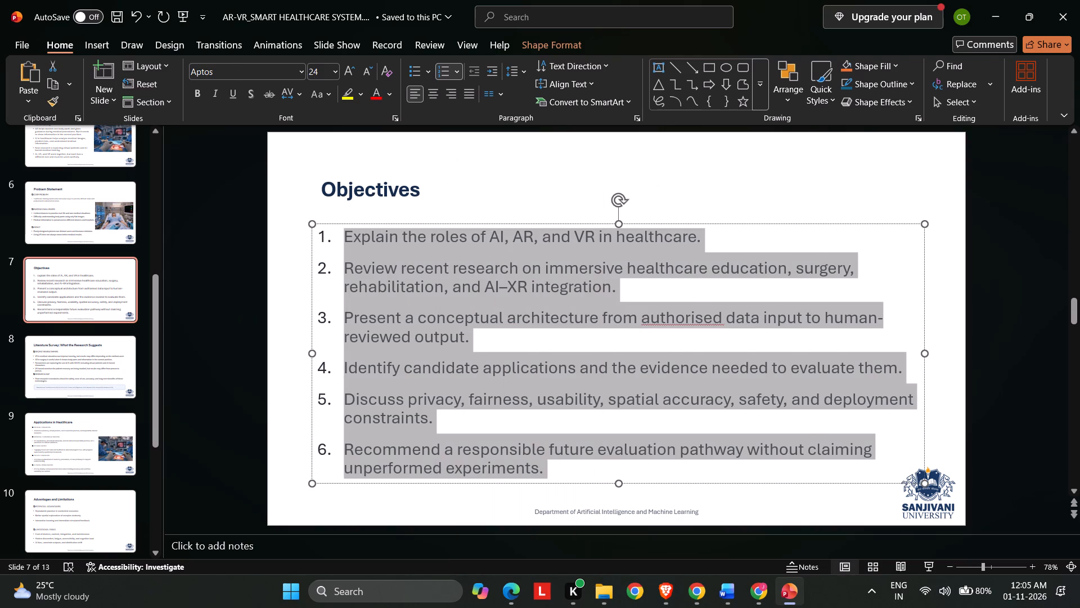
key(ctrl+v)
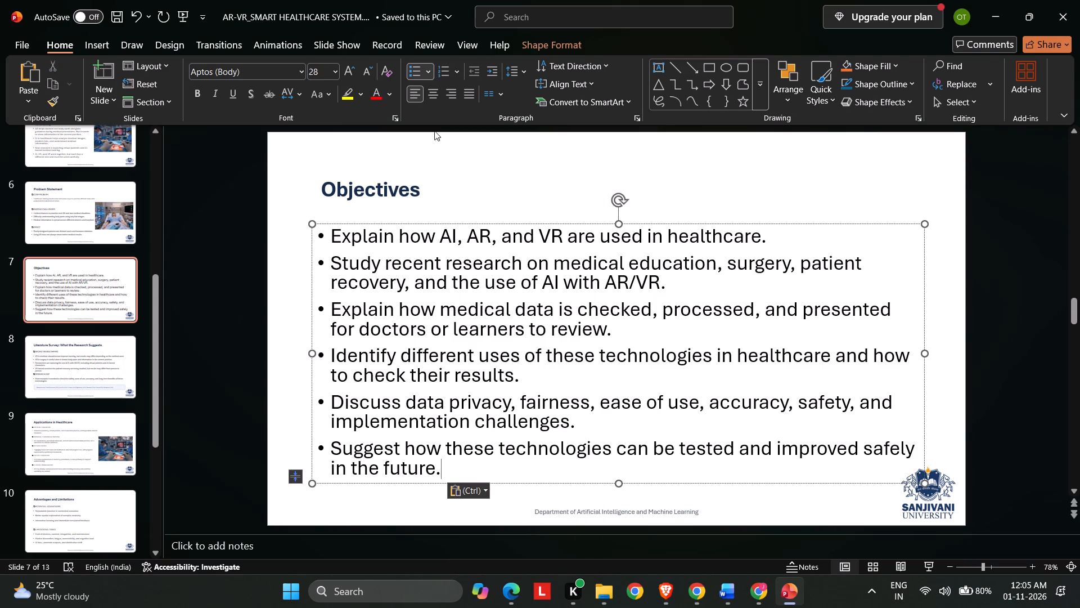
drag(334, 238, 415, 409)
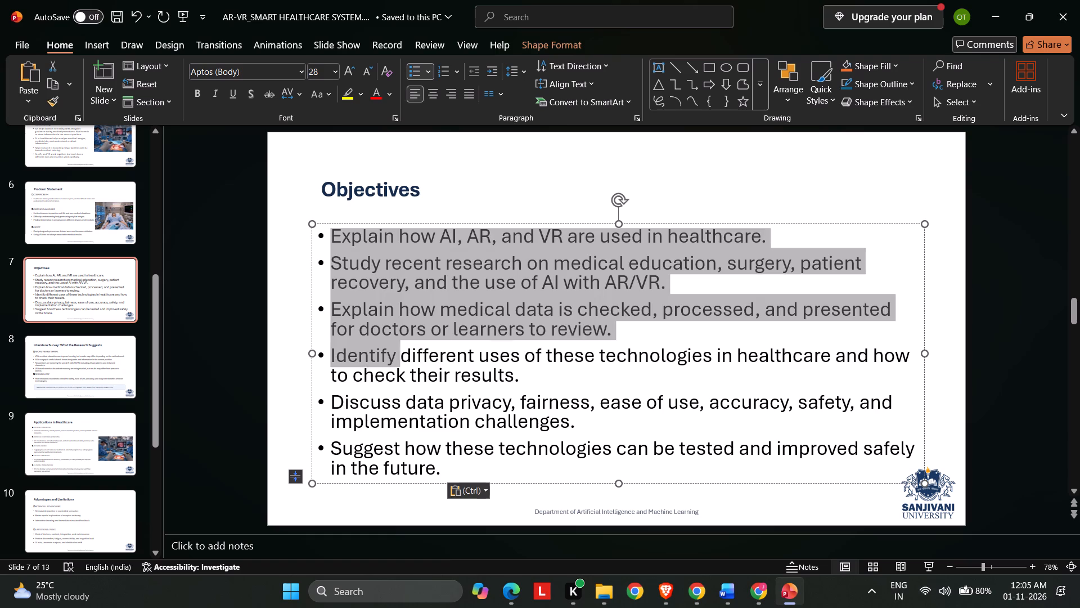
drag(415, 409, 454, 464)
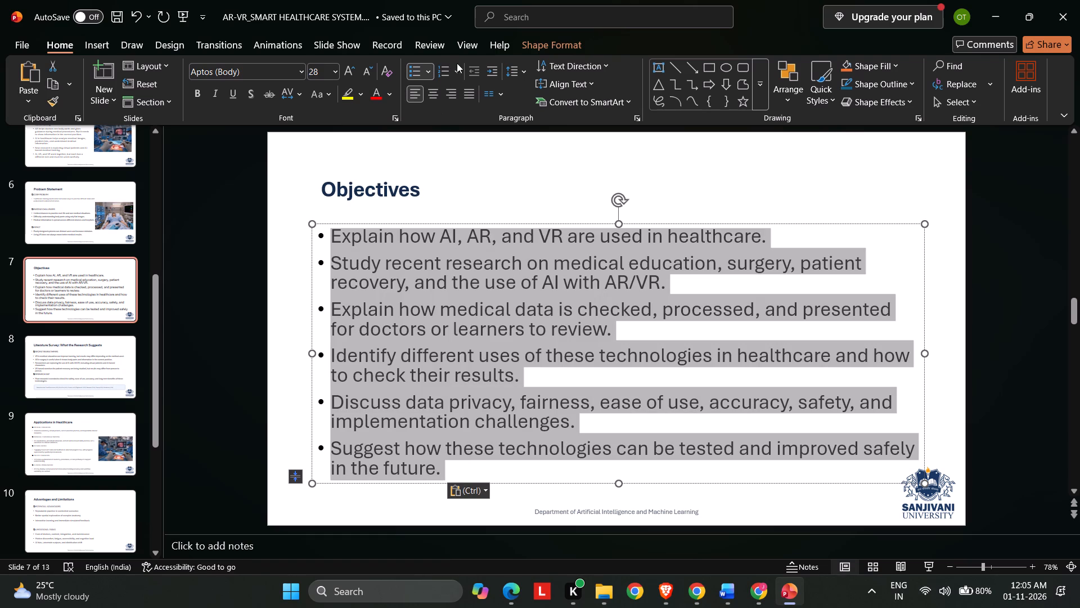
click(449, 73)
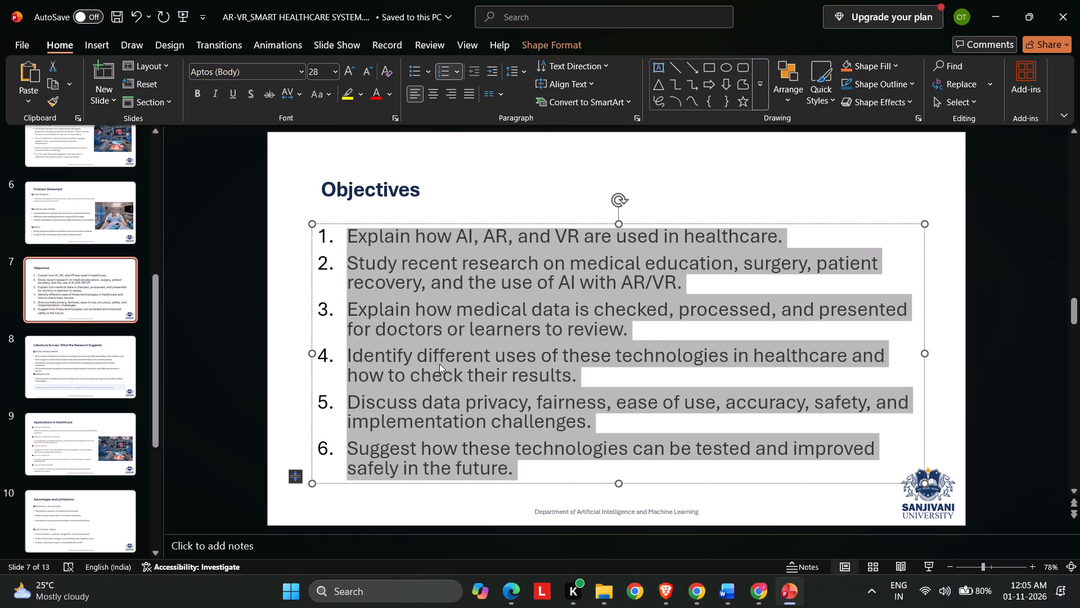
Copy the formatting of the "Researchers" bullet on the Literature Survey slide onto all six objectives with Format Painter.
click(102, 381)
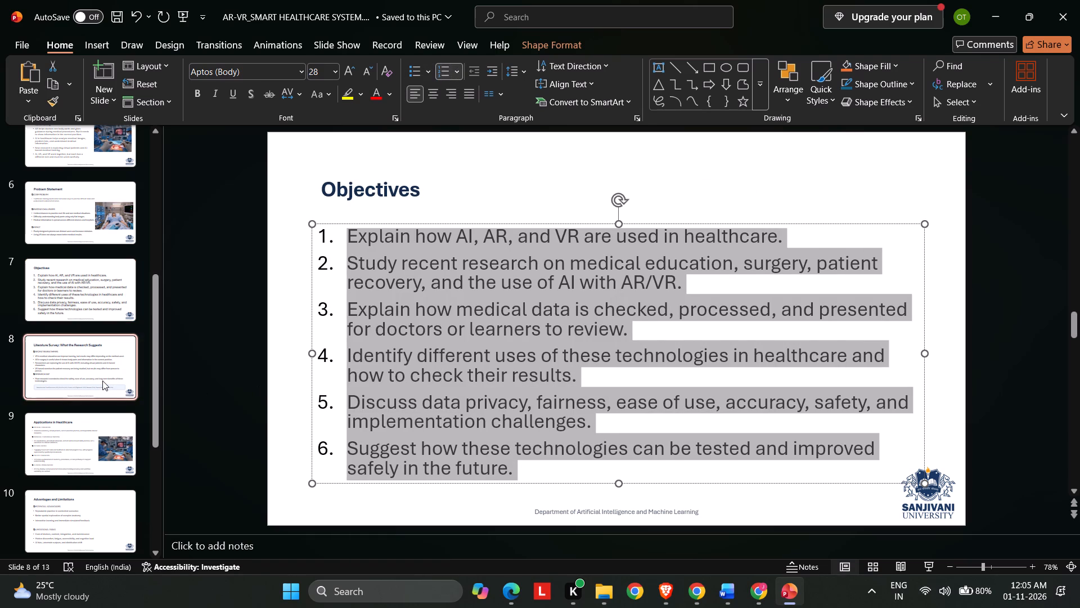
double_click(357, 307)
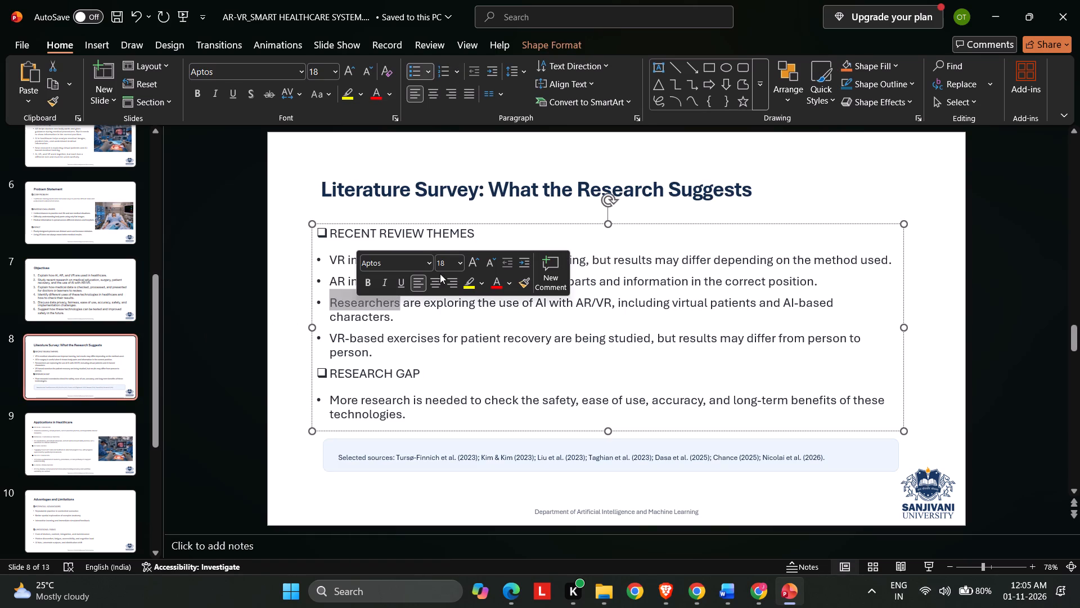
click(523, 279)
click(83, 297)
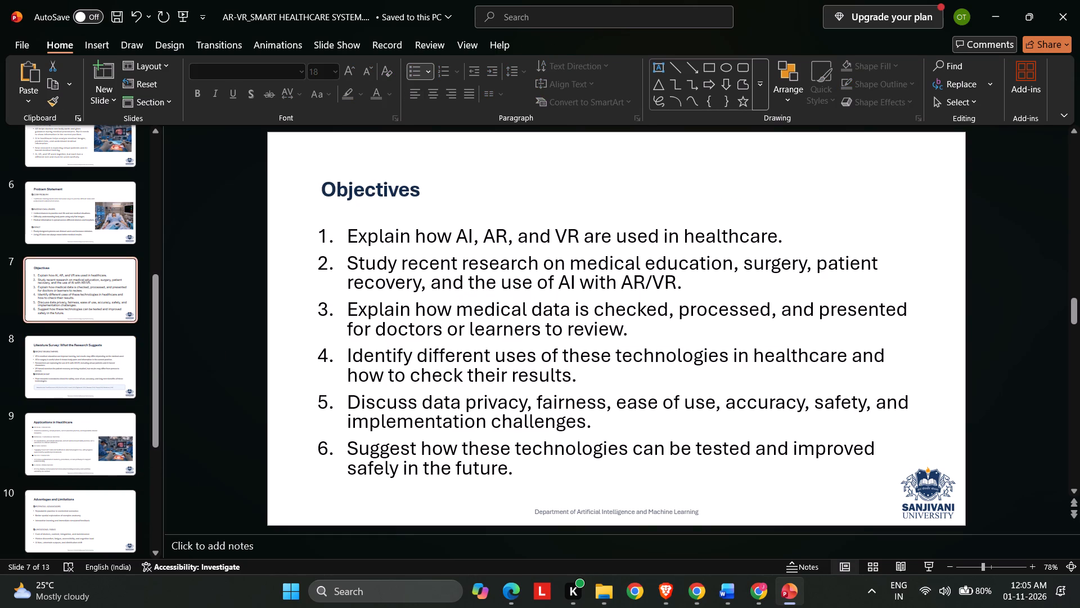
drag(349, 239, 522, 472)
click(208, 319)
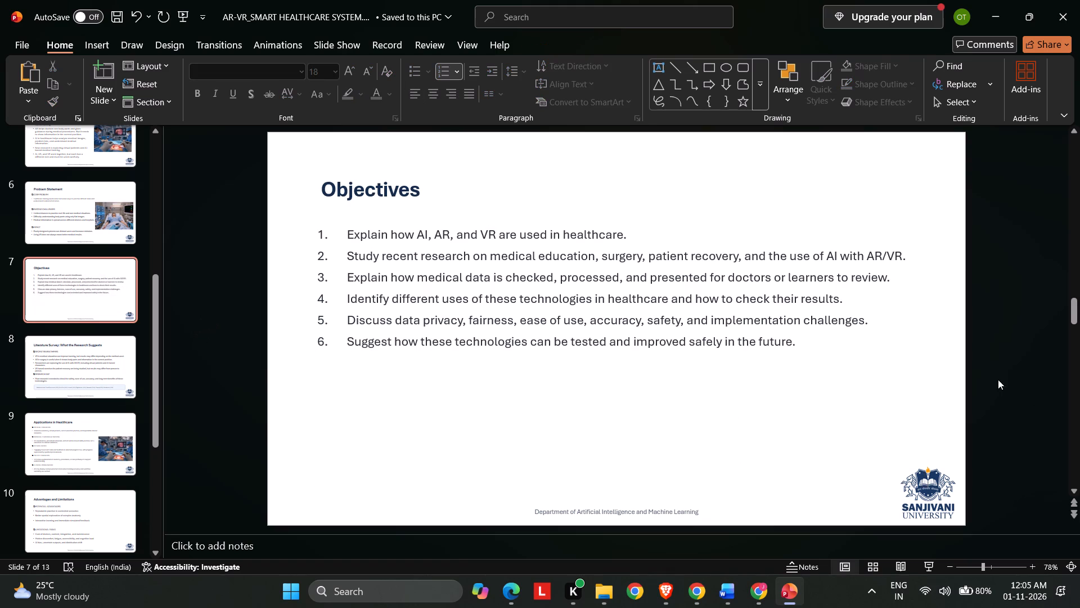
Set the font size of all six objectives to 22.
drag(799, 347, 636, 323)
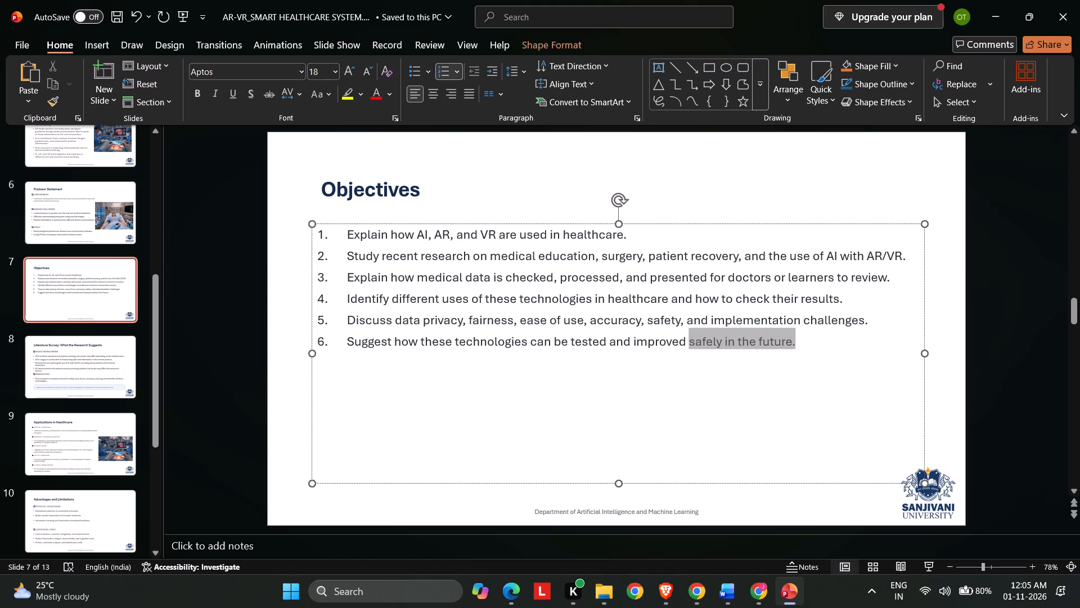
drag(636, 323, 354, 239)
click(354, 238)
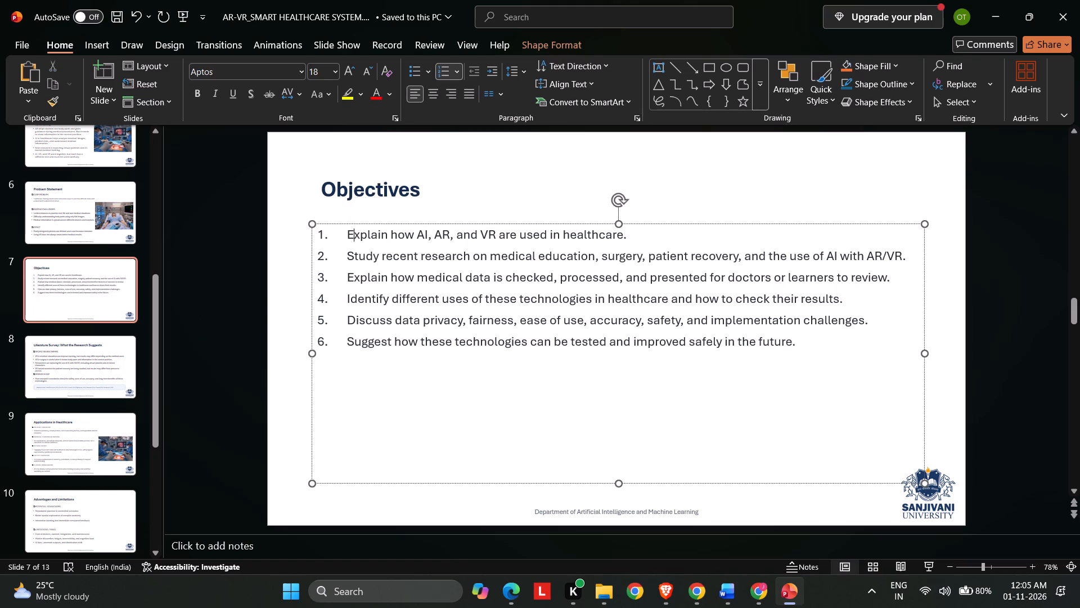
drag(808, 351, 355, 249)
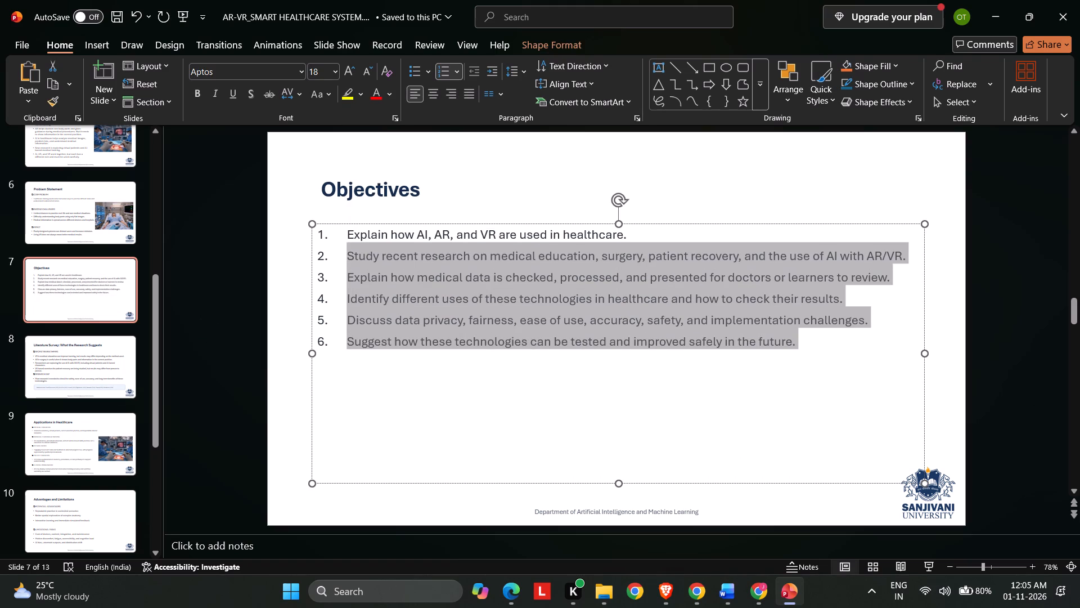
drag(355, 249, 351, 237)
click(336, 74)
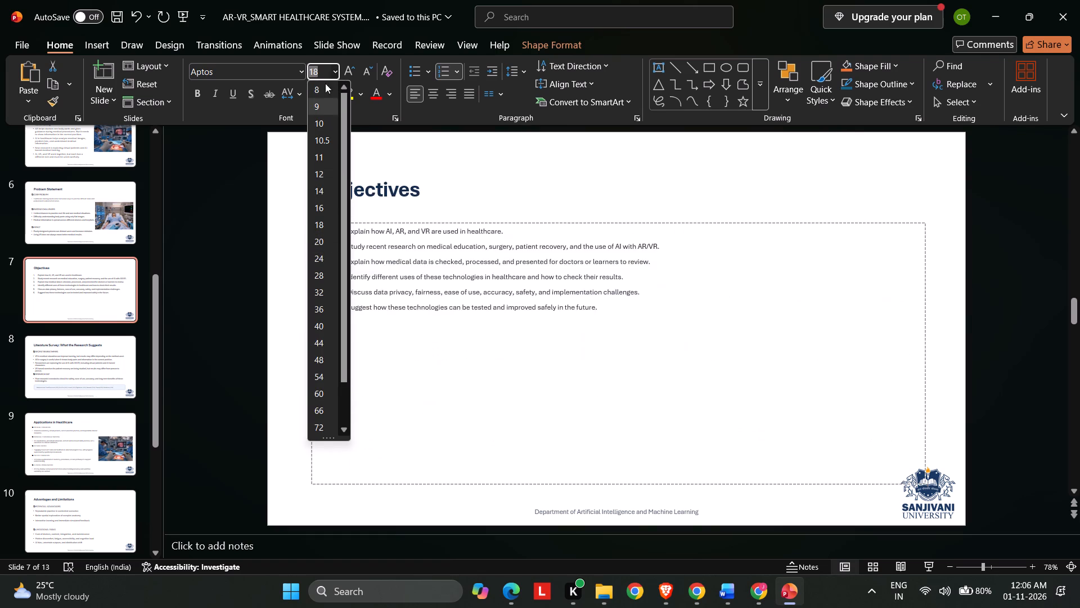
click(326, 67)
key(BackSpace)
key(BackSpace)
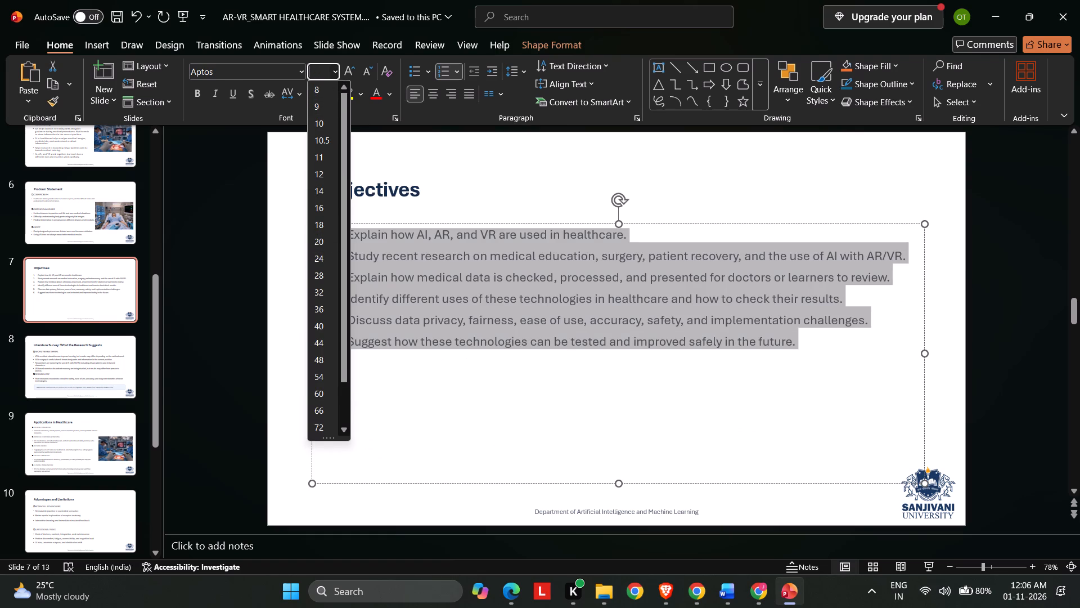
text(22)
key(Return)
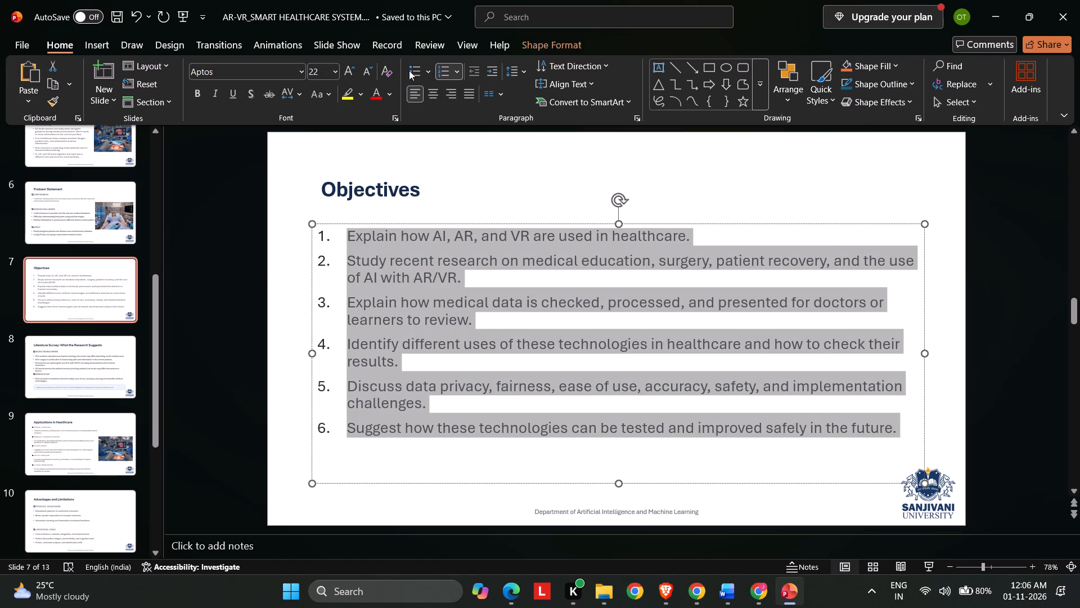
click(259, 269)
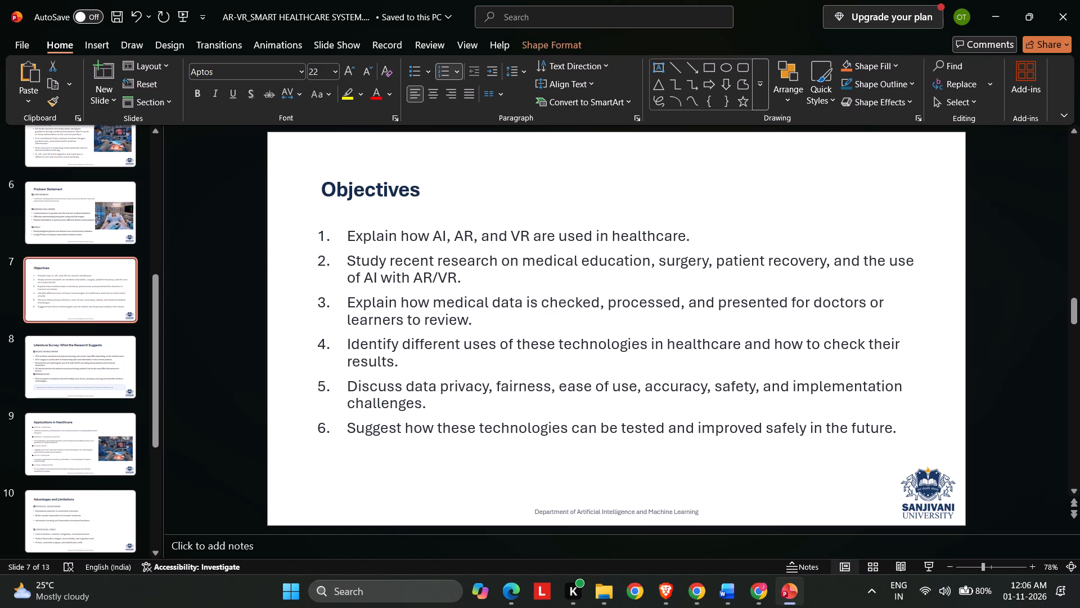
Snip the title, text and picture of the Applications in Healthcare slide and copy the screenshot.
scroll(552, 309, down, 3)
scroll(552, 309, up, 1)
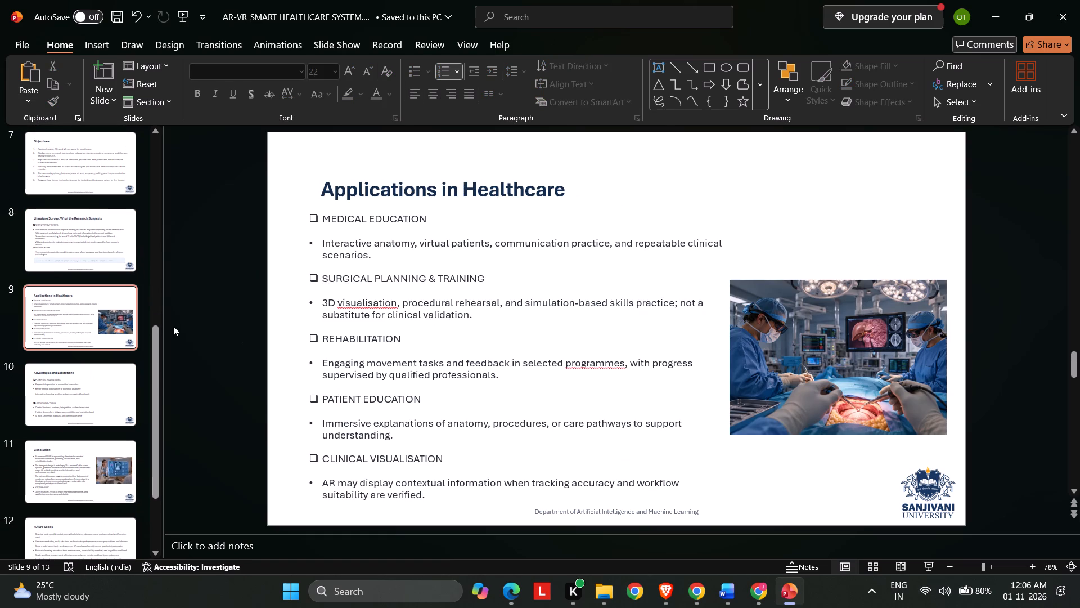
click(98, 253)
click(112, 146)
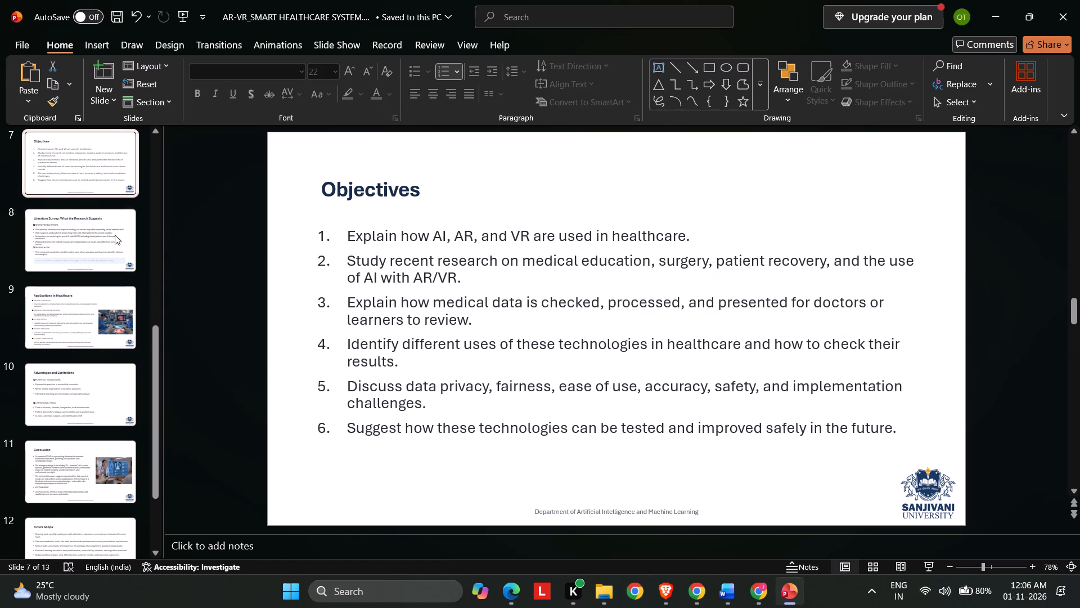
click(118, 243)
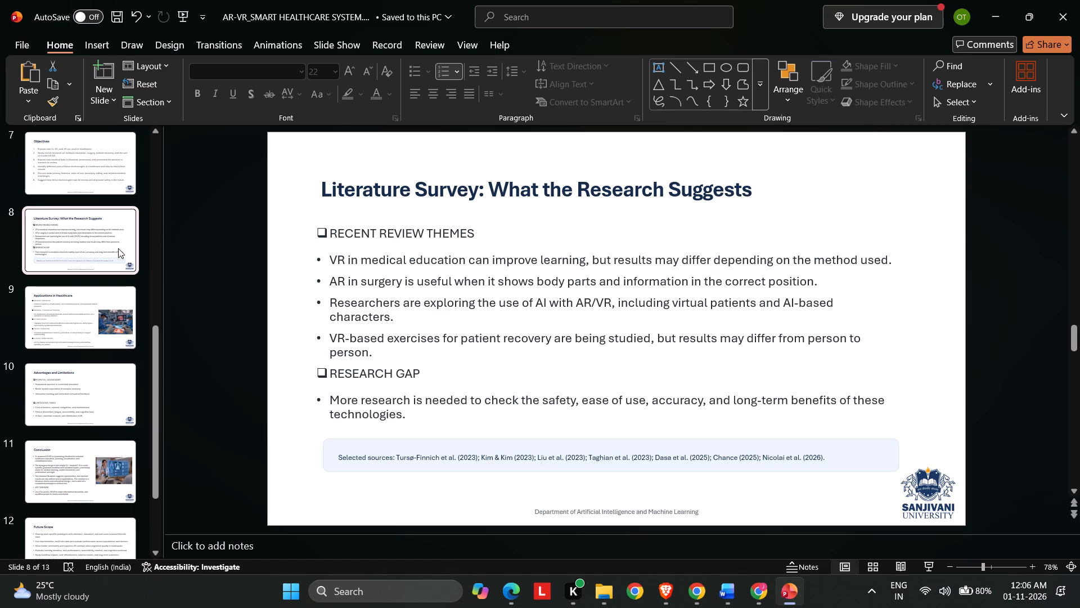
click(55, 319)
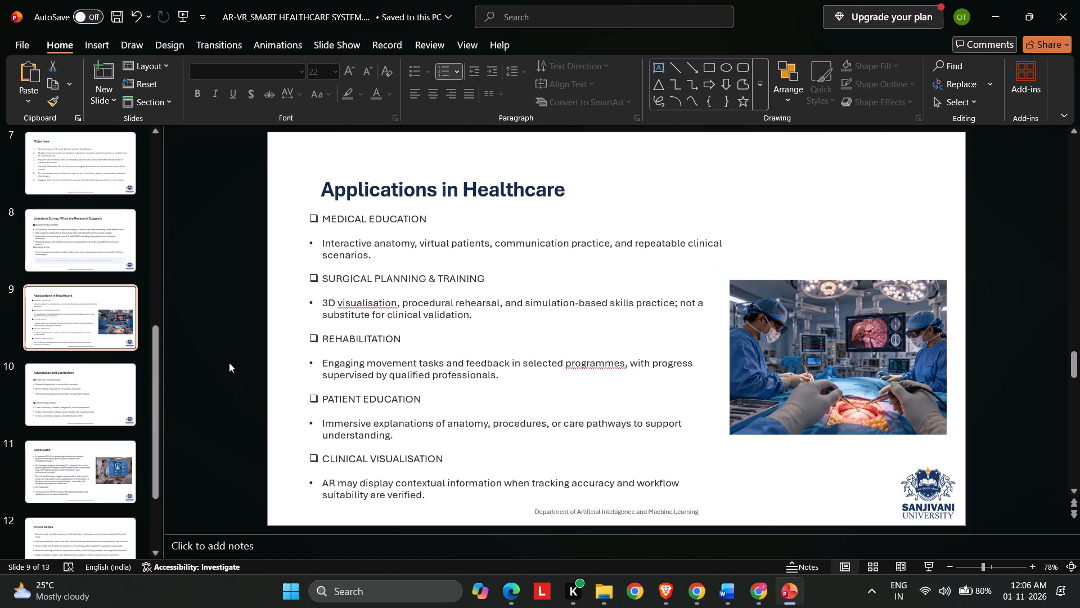
key(shift+super+s)
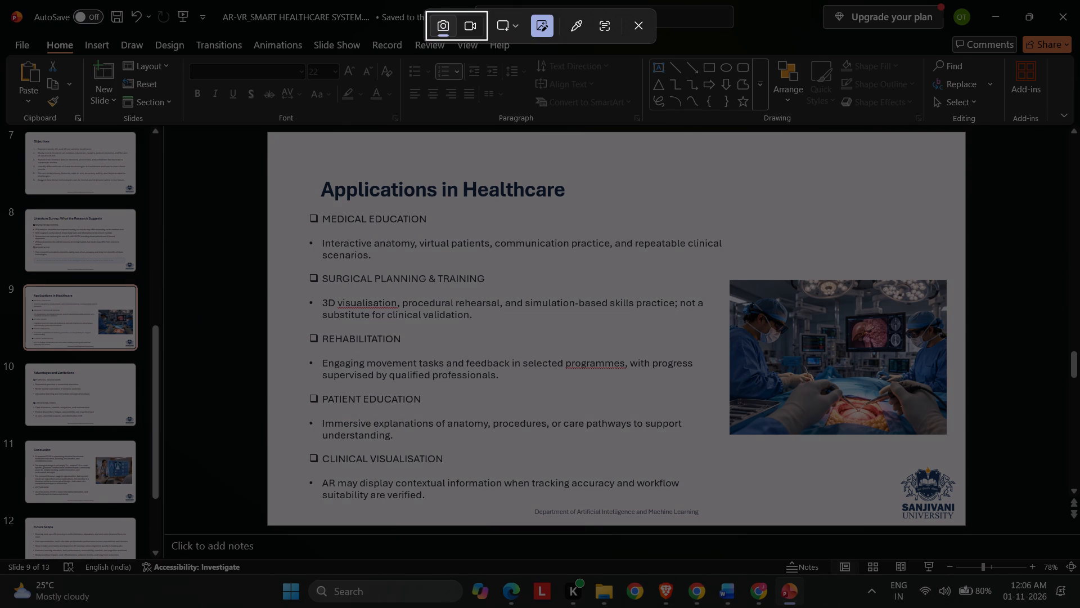
drag(299, 177, 697, 509)
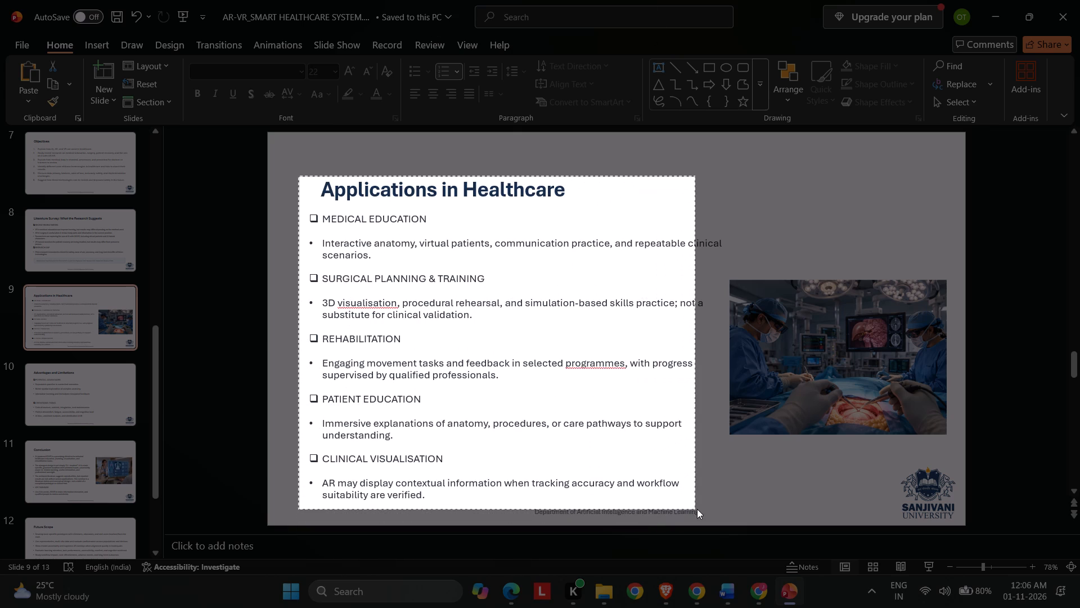
drag(697, 509, 967, 509)
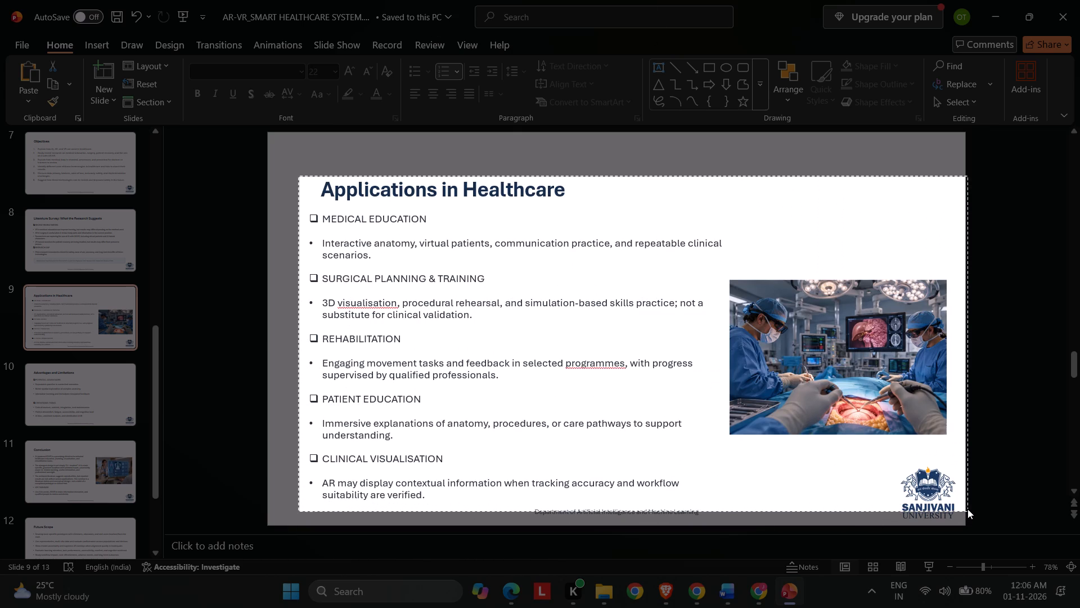
drag(967, 509, 961, 508)
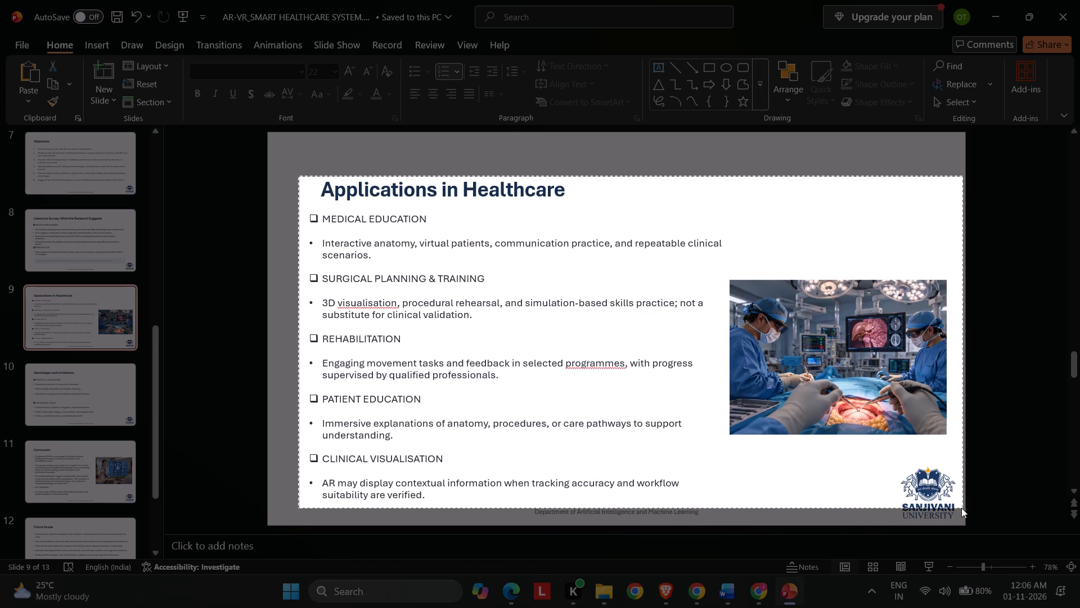
drag(961, 508, 961, 508)
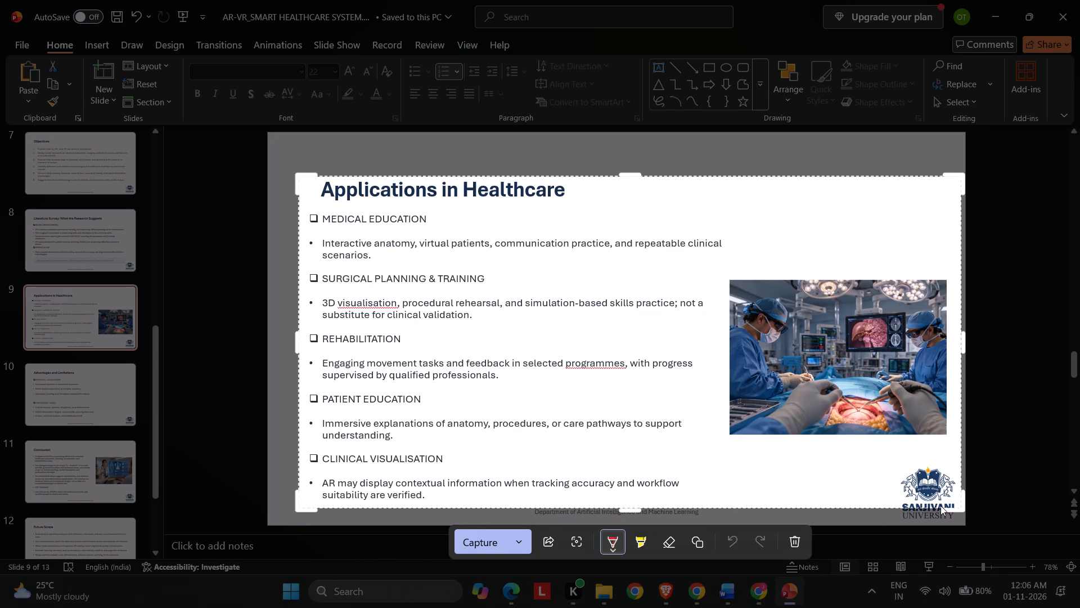
key(ctrl+v)
key(ctrl+c)
key(alt+Tab)
click(537, 538)
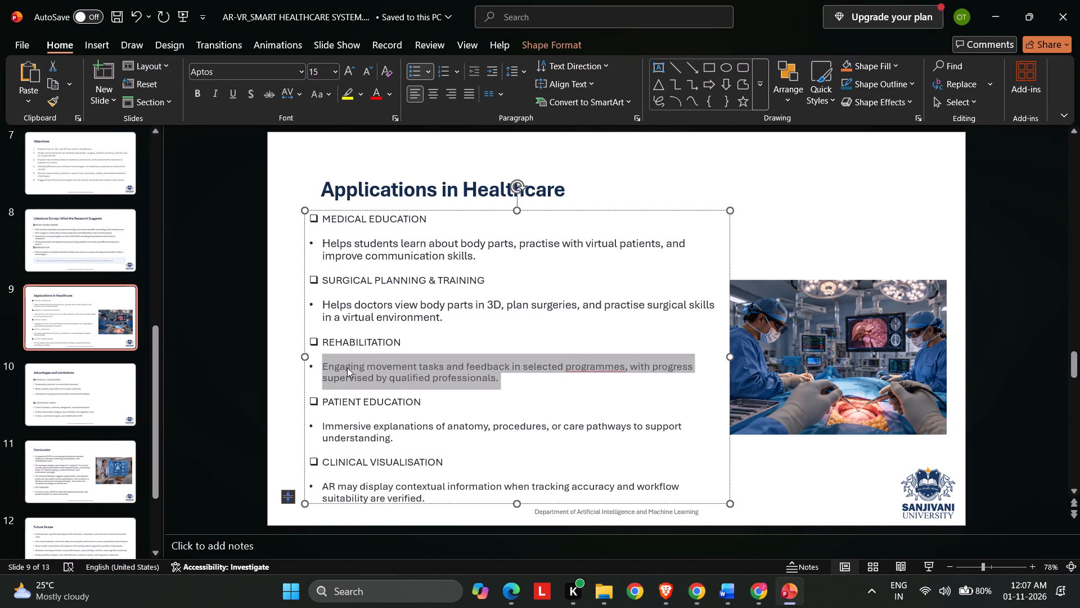
key(ctrl+v)
Put the PATIENT EDUCATION heading back on its own line with a hollow square bullet.
key(Return)
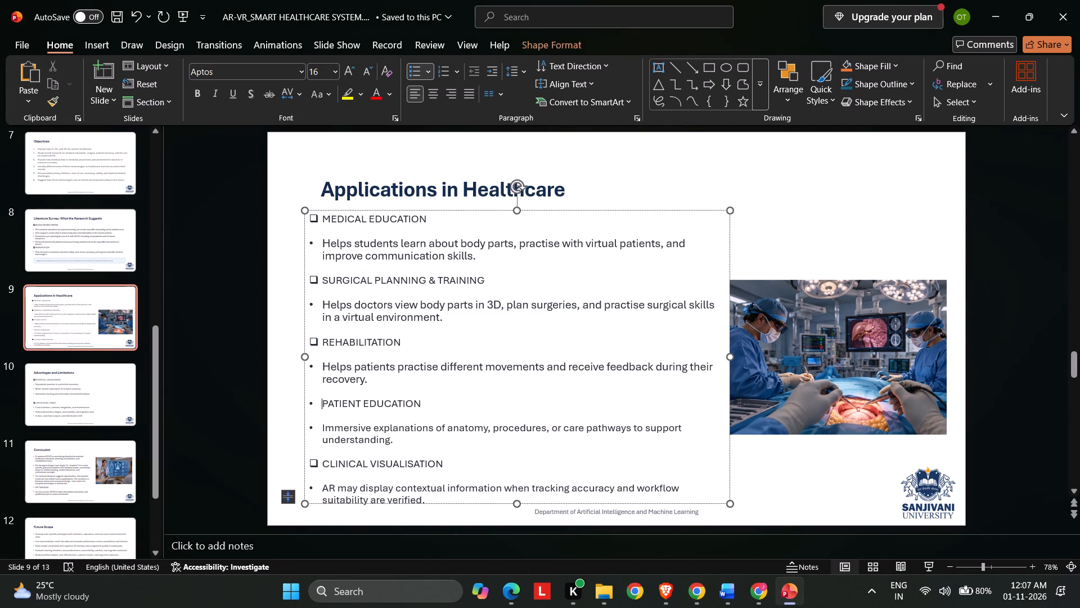
key(BackSpace)
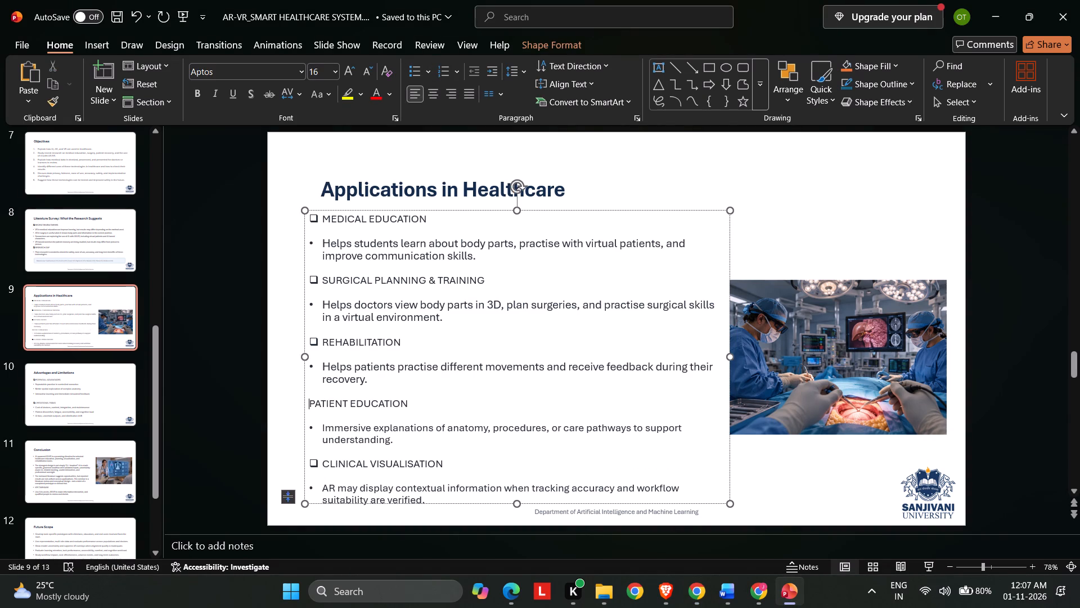
drag(413, 407, 327, 409)
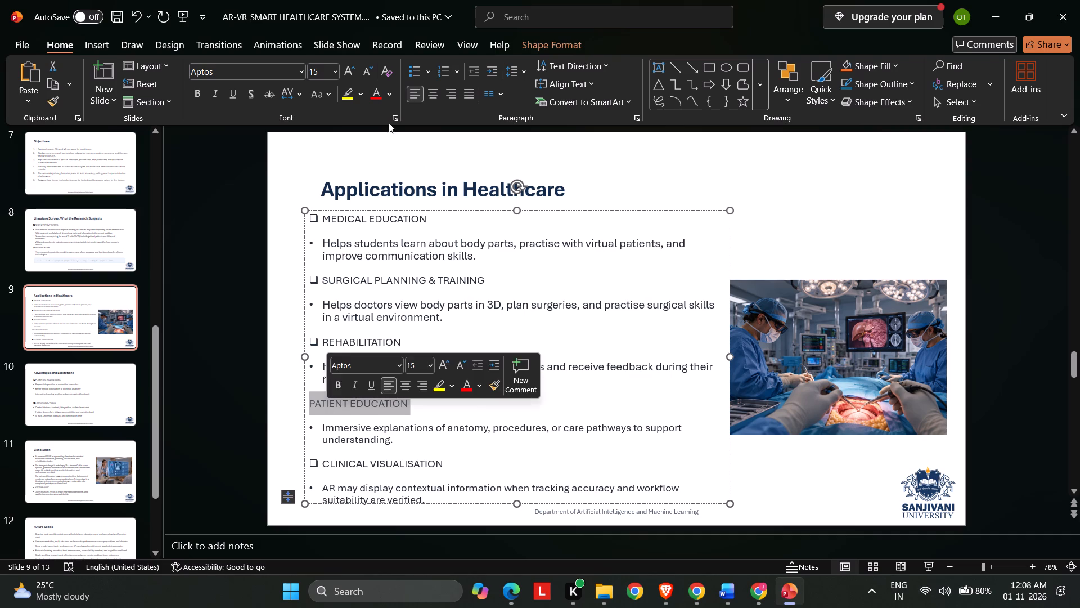
click(427, 77)
click(491, 189)
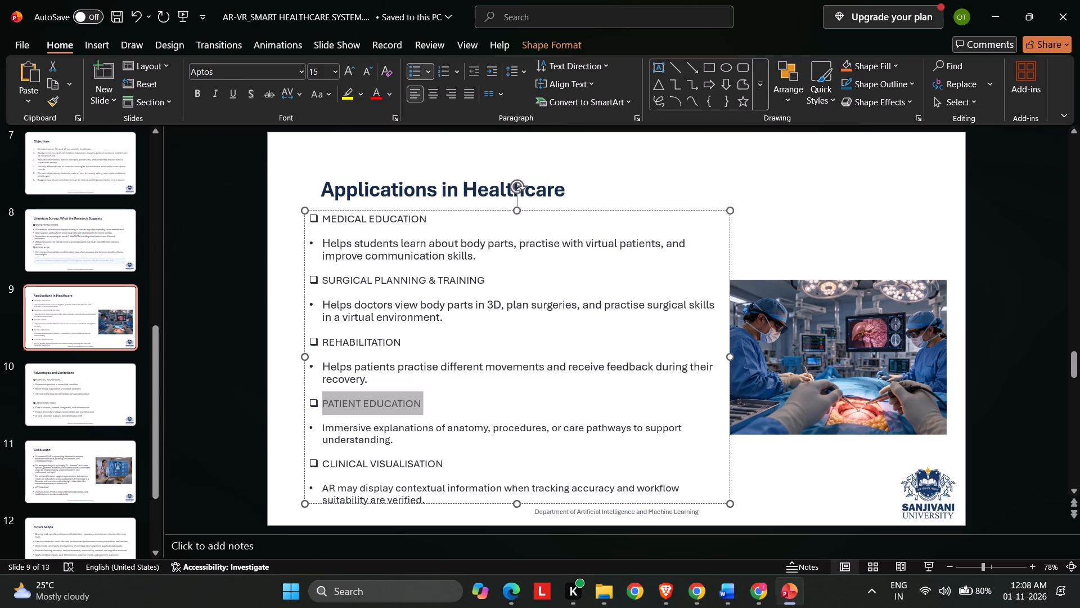
click(982, 254)
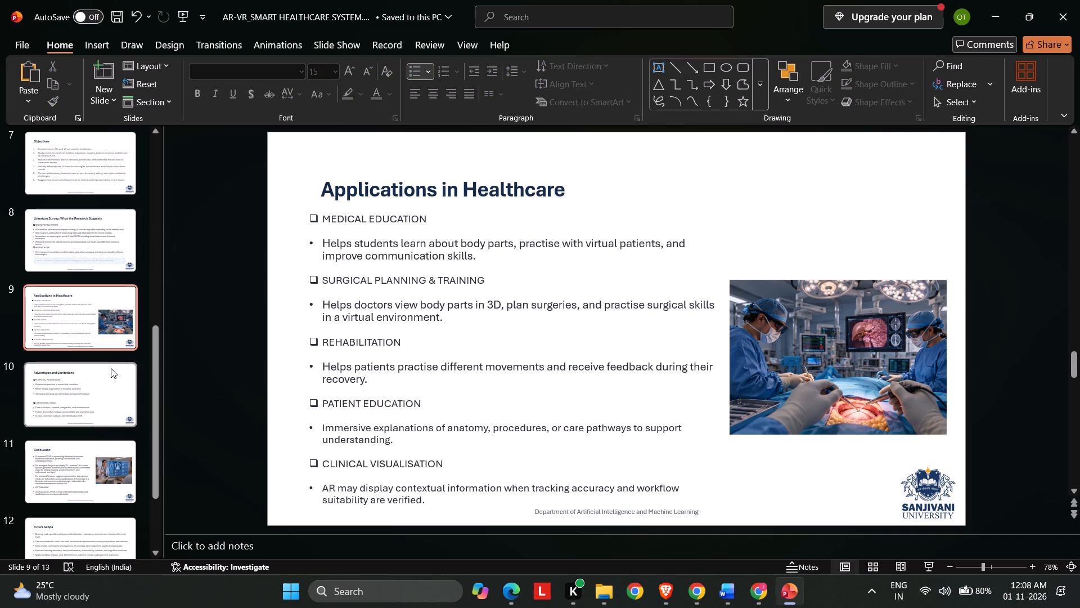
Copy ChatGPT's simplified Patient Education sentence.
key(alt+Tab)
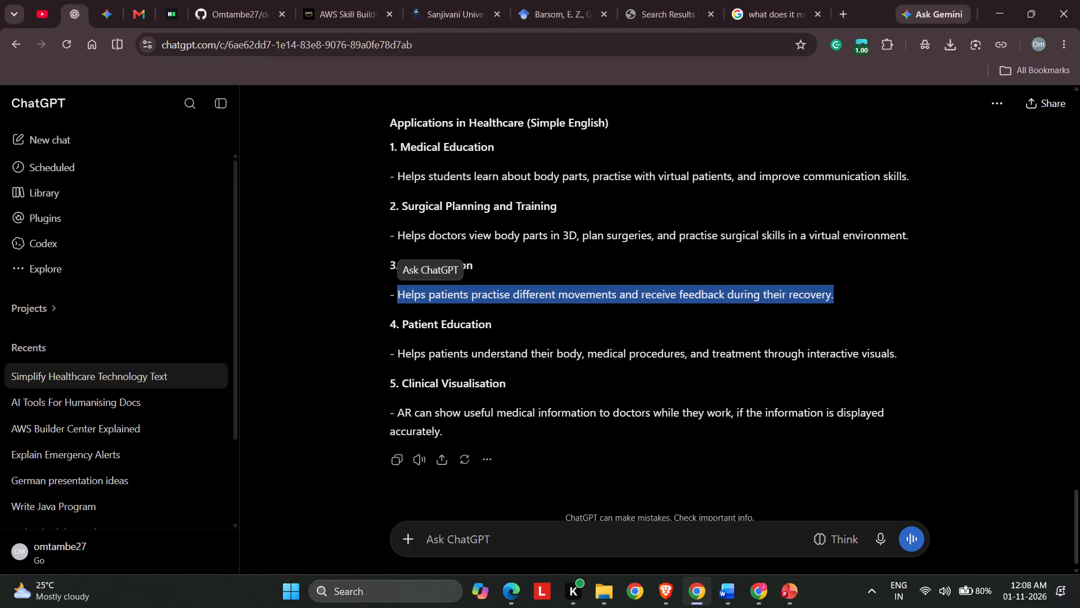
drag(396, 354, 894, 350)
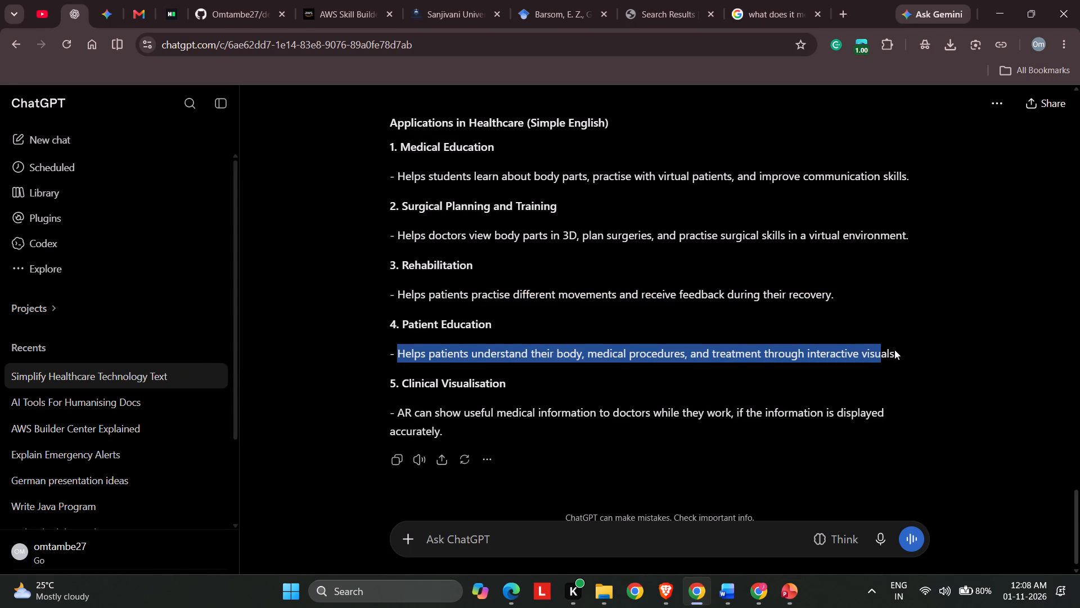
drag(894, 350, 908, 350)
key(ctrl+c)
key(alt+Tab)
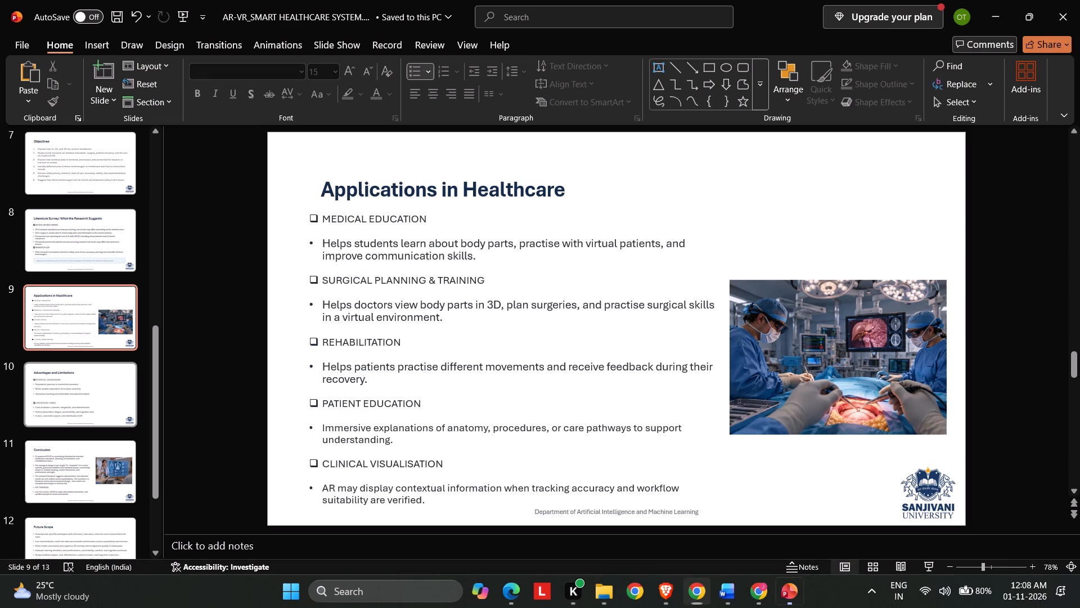
Compare ChatGPT's simplified Applications in Healthcare text with the bullets on the slide.
key(alt+Tab)
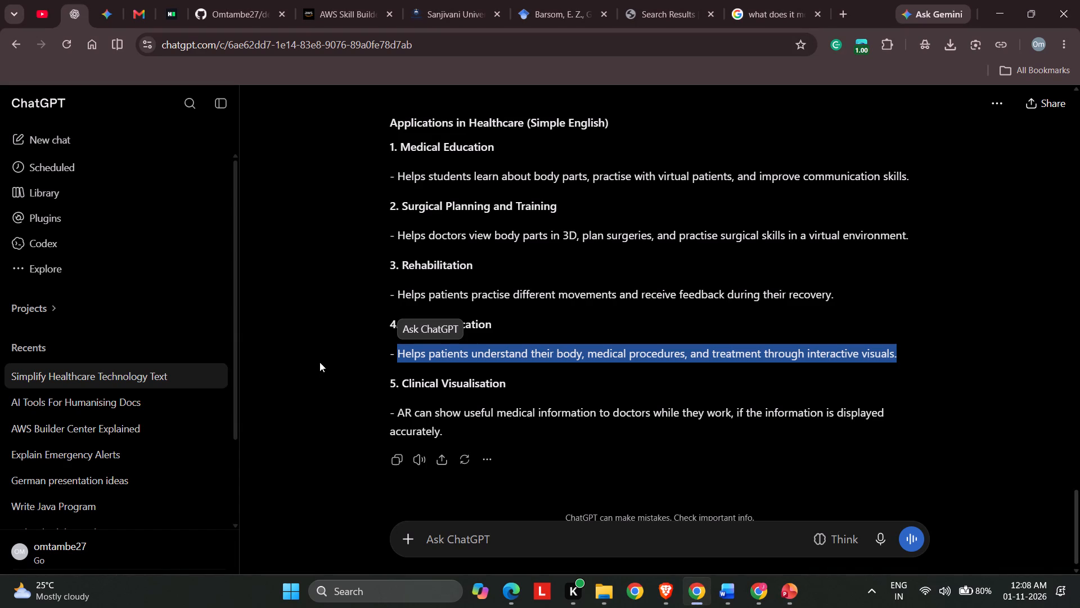
click(319, 362)
key(alt+Tab)
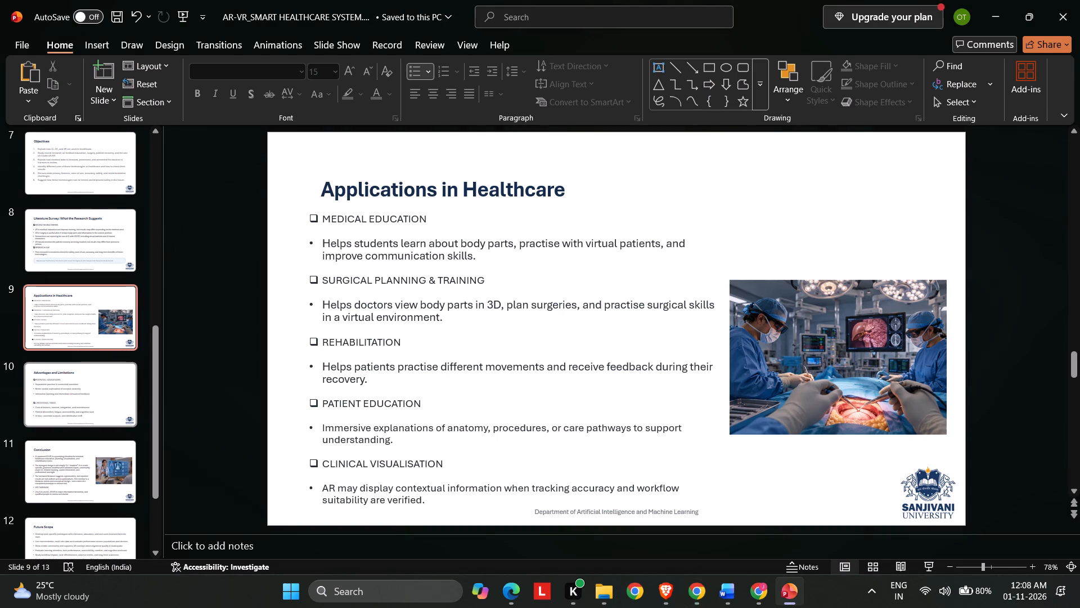
key(alt+Tab)
key(alt+Tab)
key(alt+Tab)
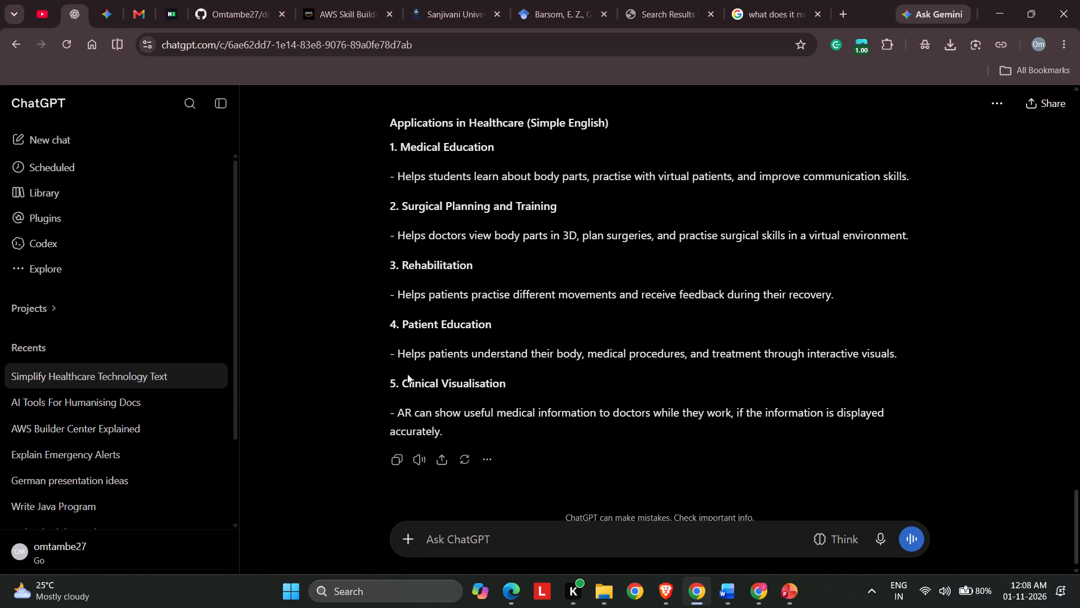
key(alt+Tab)
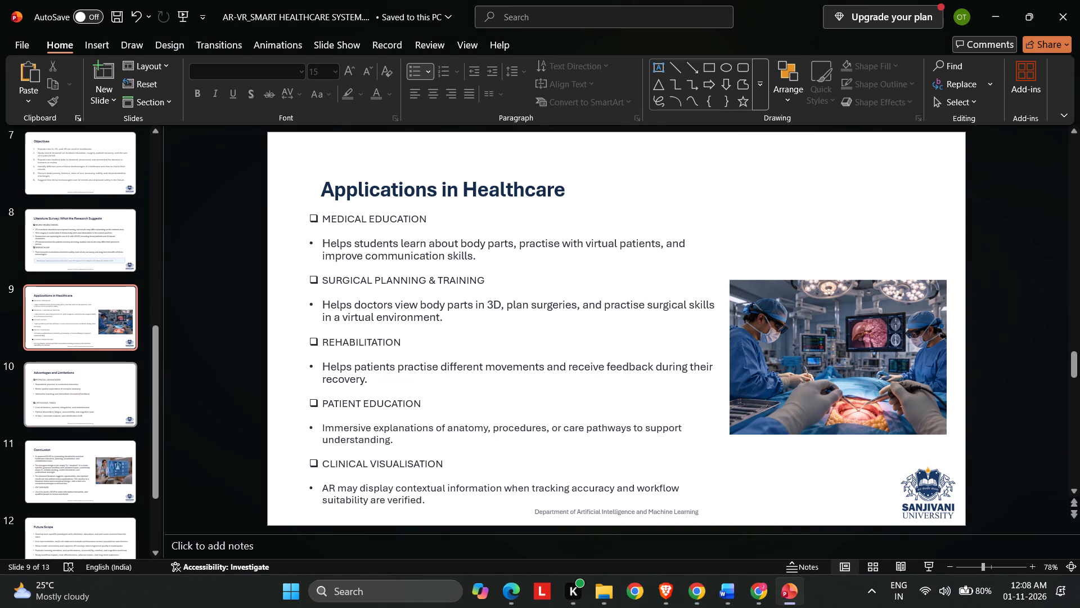
key(alt+Tab)
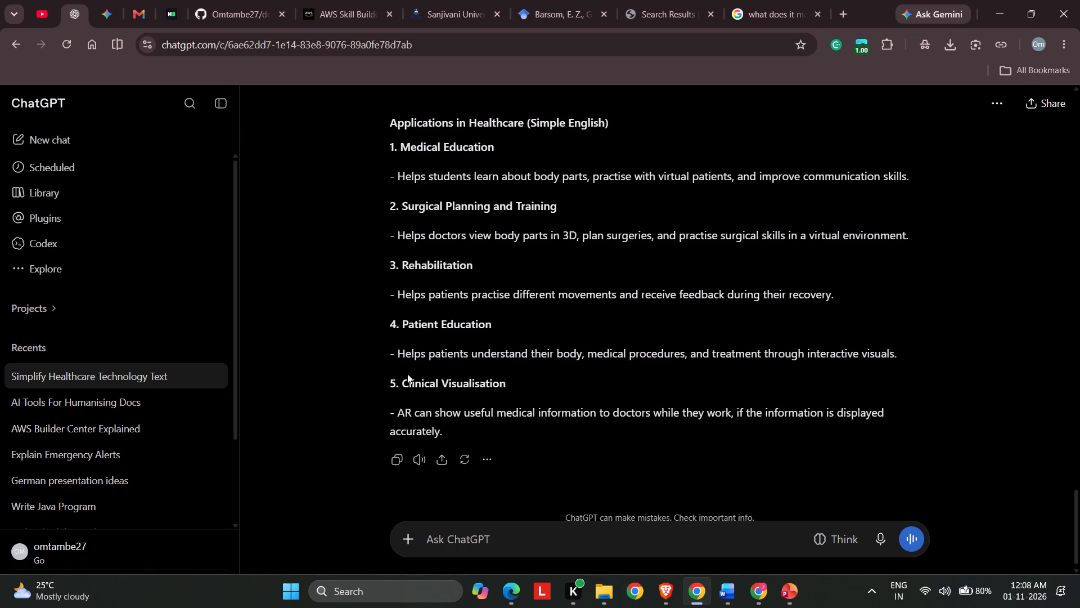
key(alt+Tab)
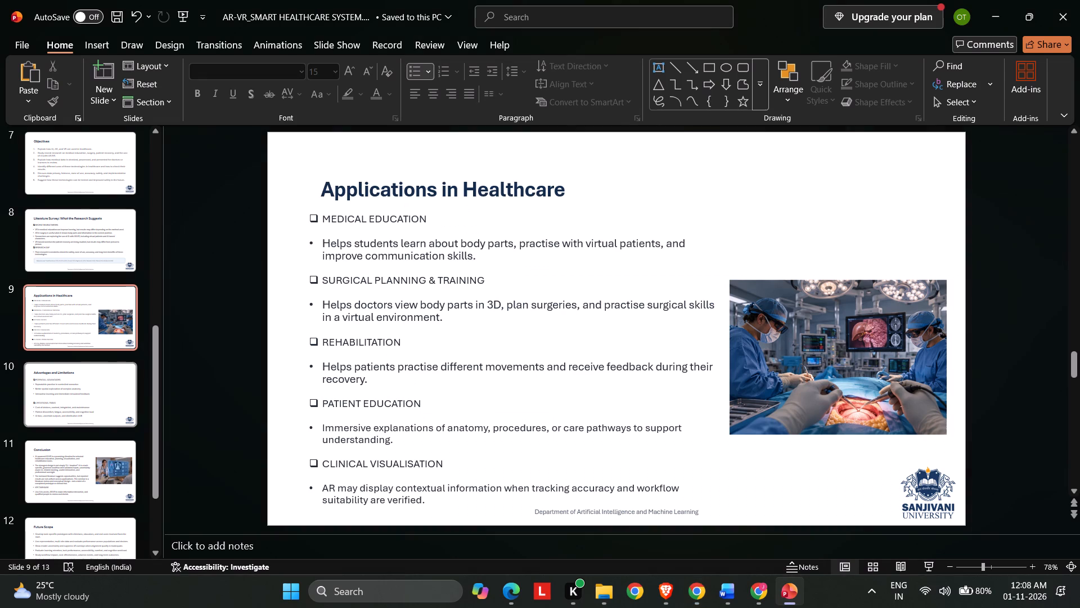
key(alt+Tab)
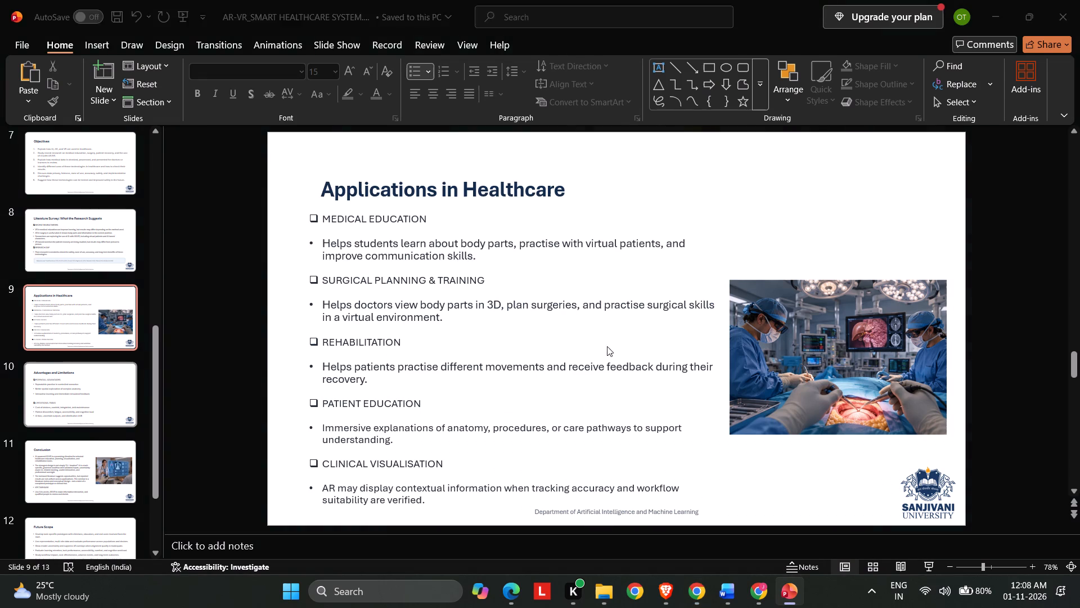
key(alt+Tab)
key(alt+Tab)
Replace the slide's Patient Education bullet with ChatGPT's "Helps patients understand their body, medical procedures, and treatment through interactive visuals.".
drag(903, 354, 402, 354)
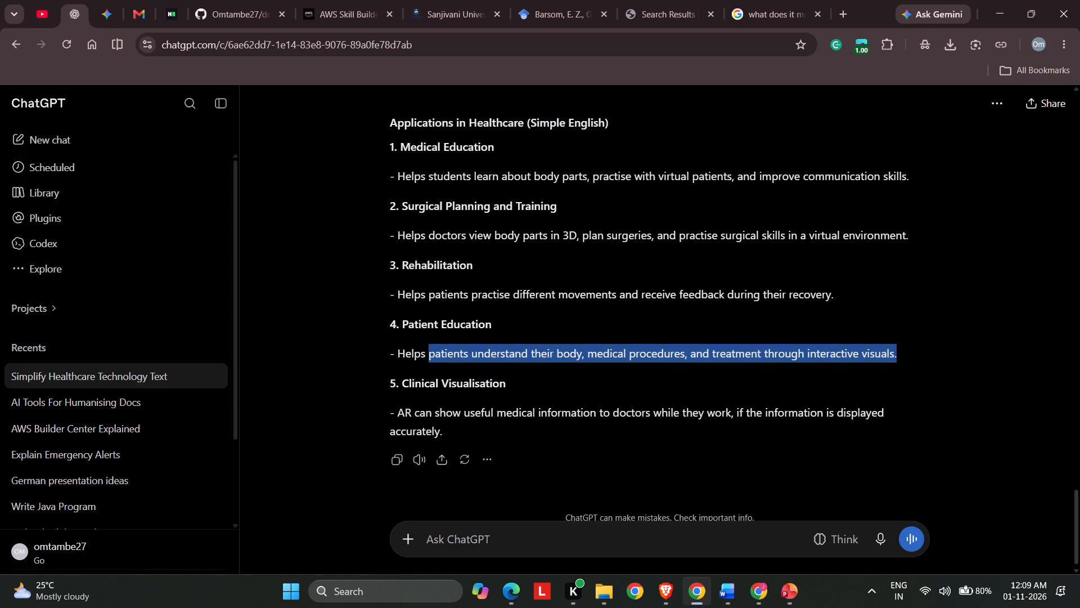
drag(402, 354, 397, 353)
key(ctrl+c)
key(alt+Tab)
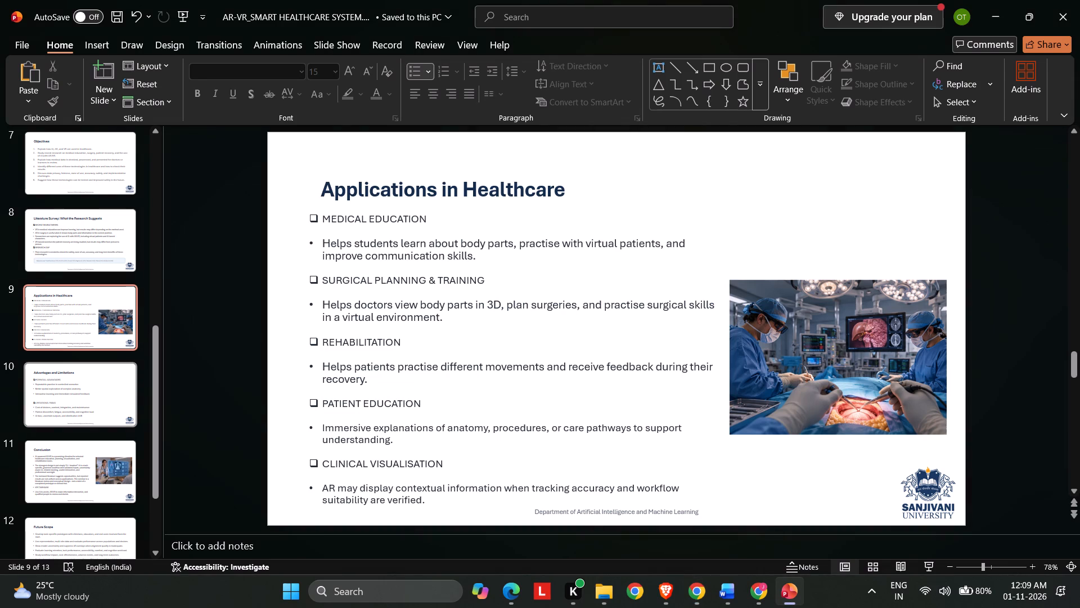
key(alt+Tab)
key(alt+Tab)
key(alt+Tab)
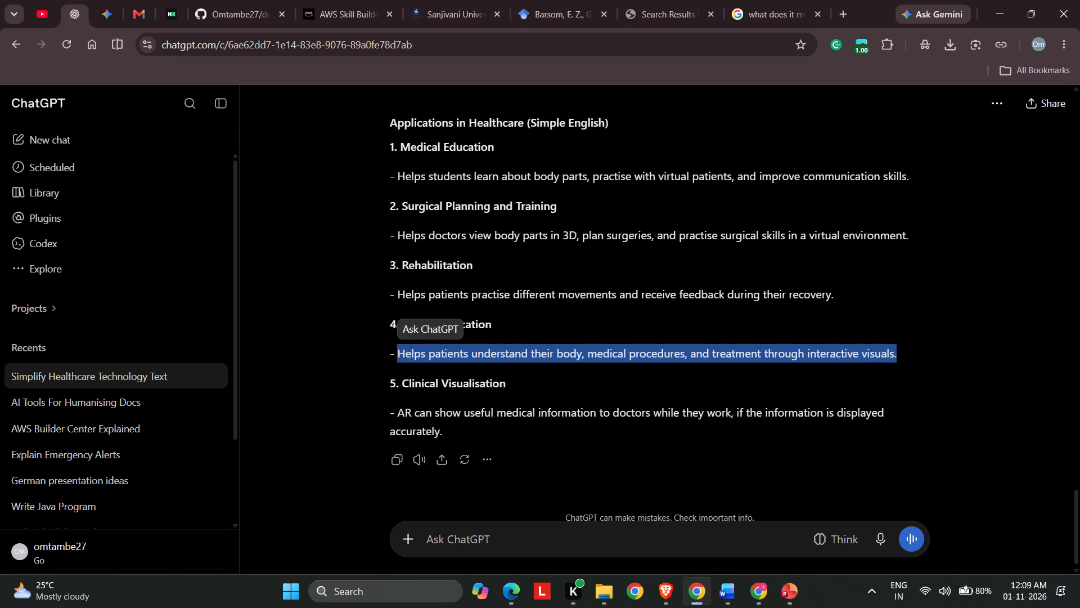
key(alt+Tab)
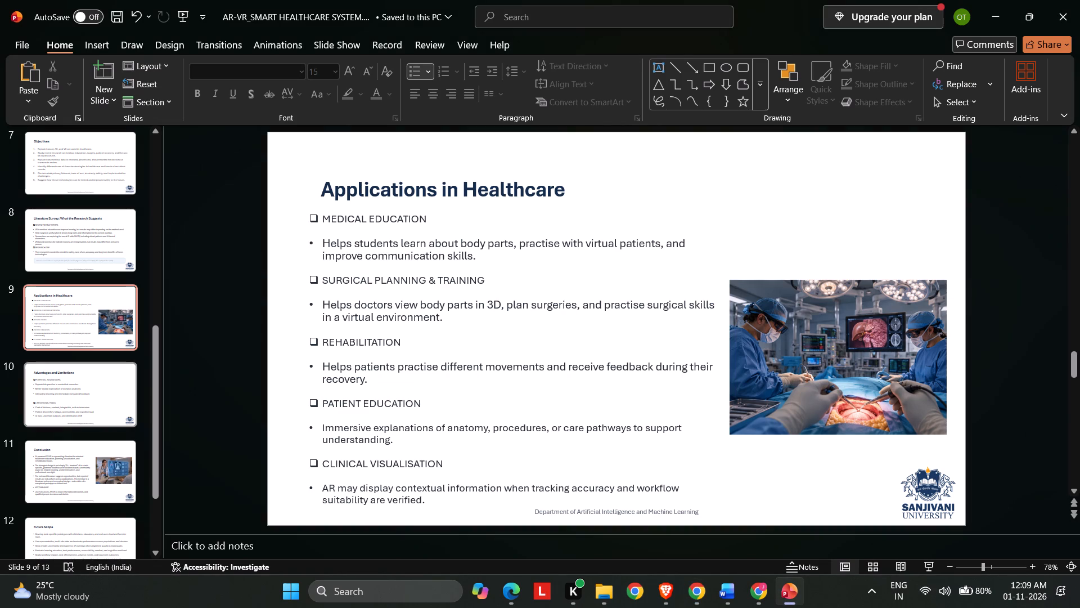
drag(400, 439, 326, 433)
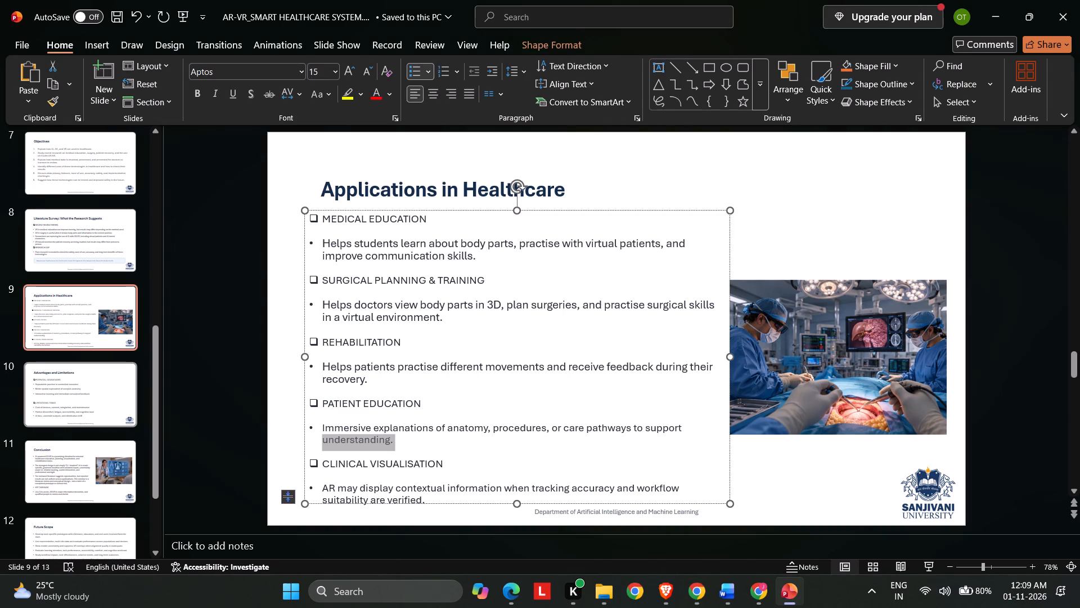
drag(326, 433, 326, 430)
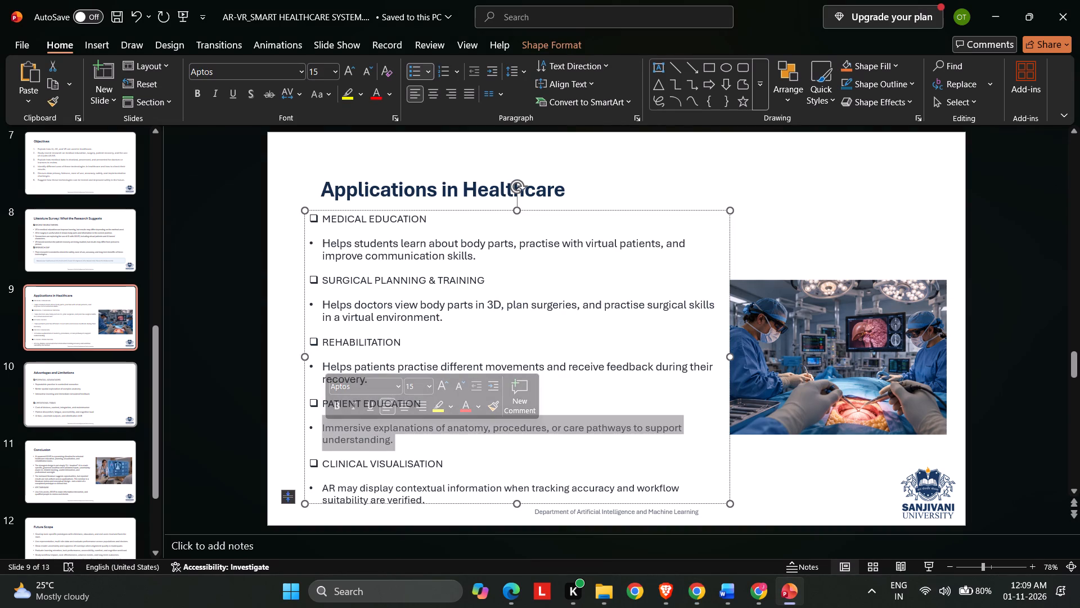
key(ctrl+v)
Put the CLINICAL VISUALISATION heading back on its own line with a hollow square bullet.
key(Return)
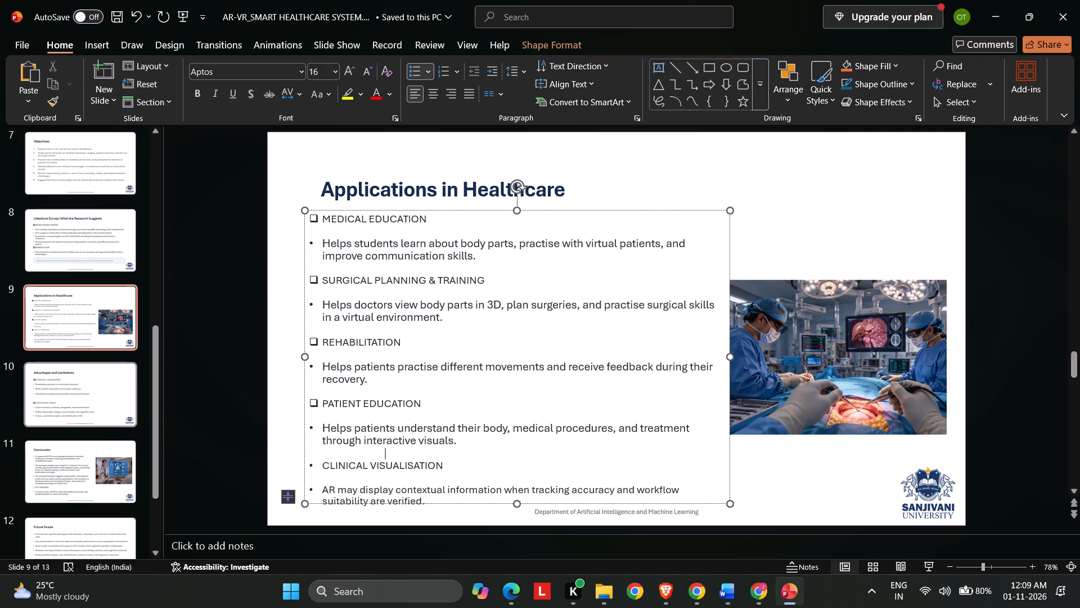
key(BackSpace)
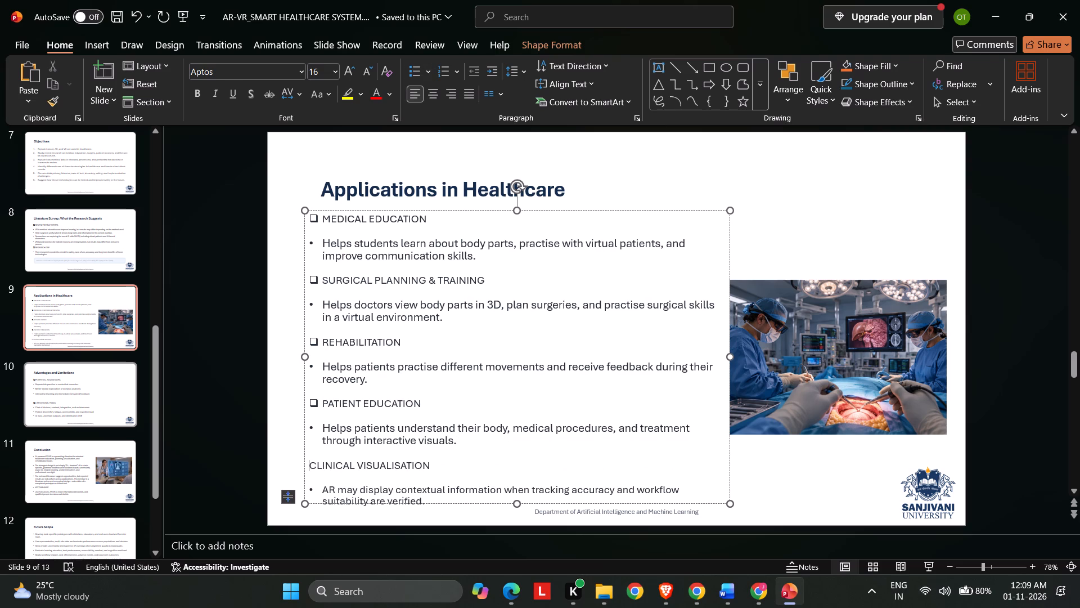
drag(433, 463, 306, 462)
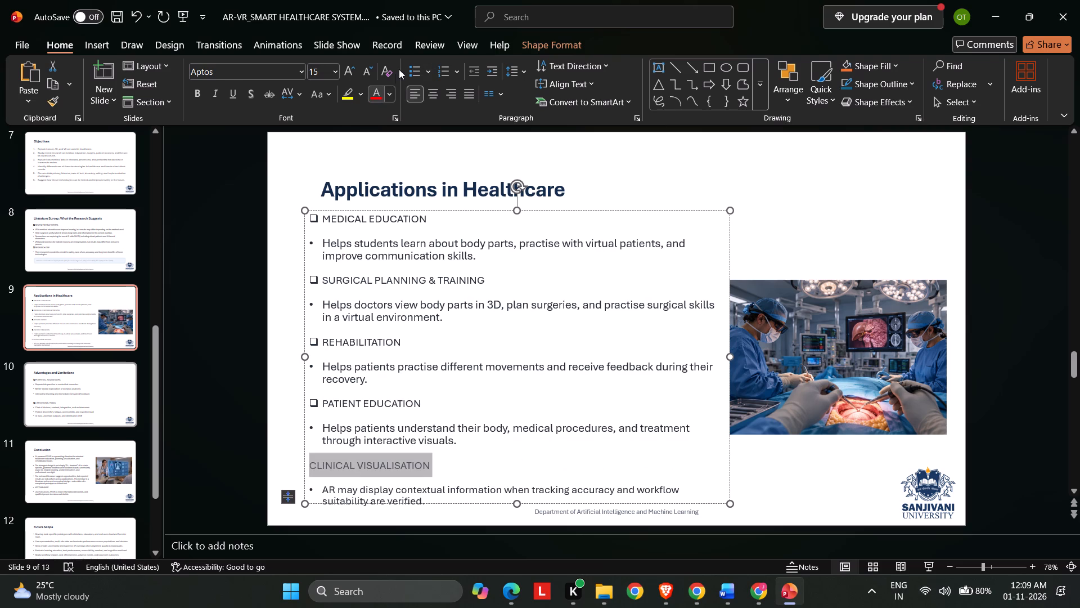
click(424, 64)
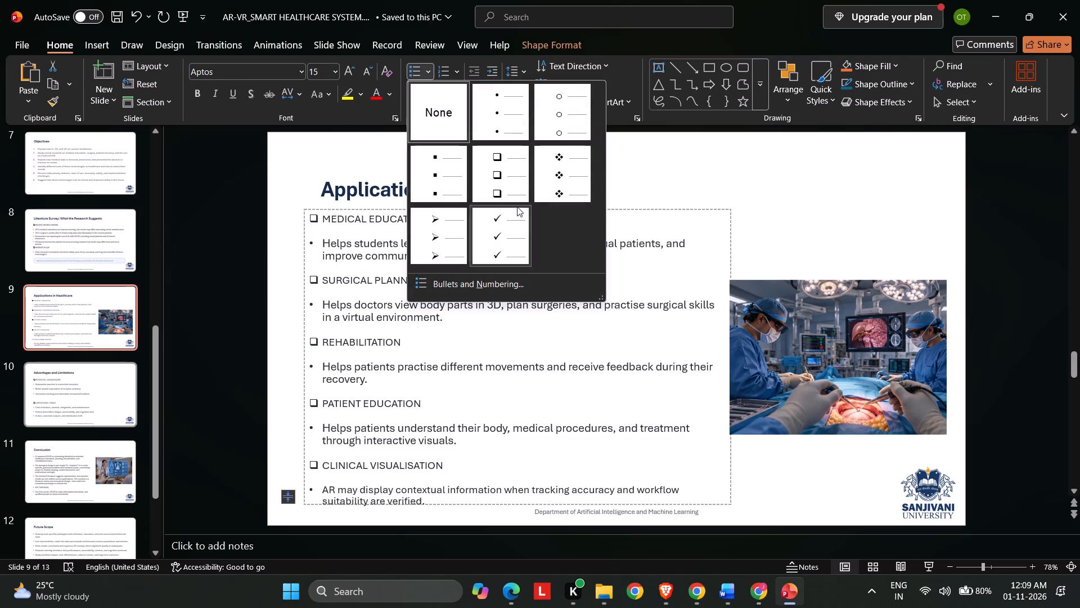
click(506, 182)
click(234, 400)
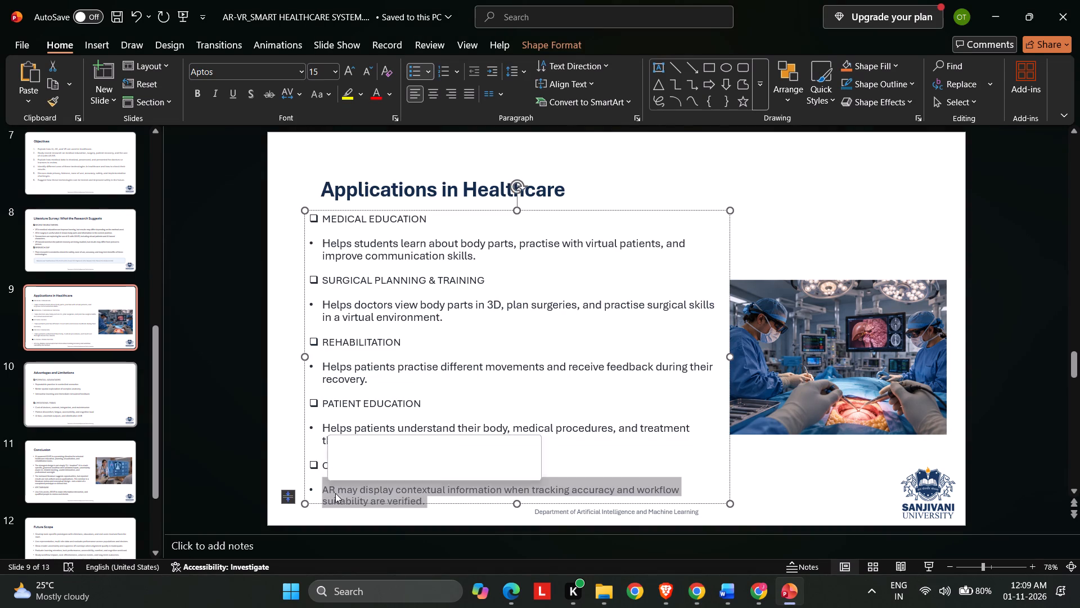
key(ctrl+v)
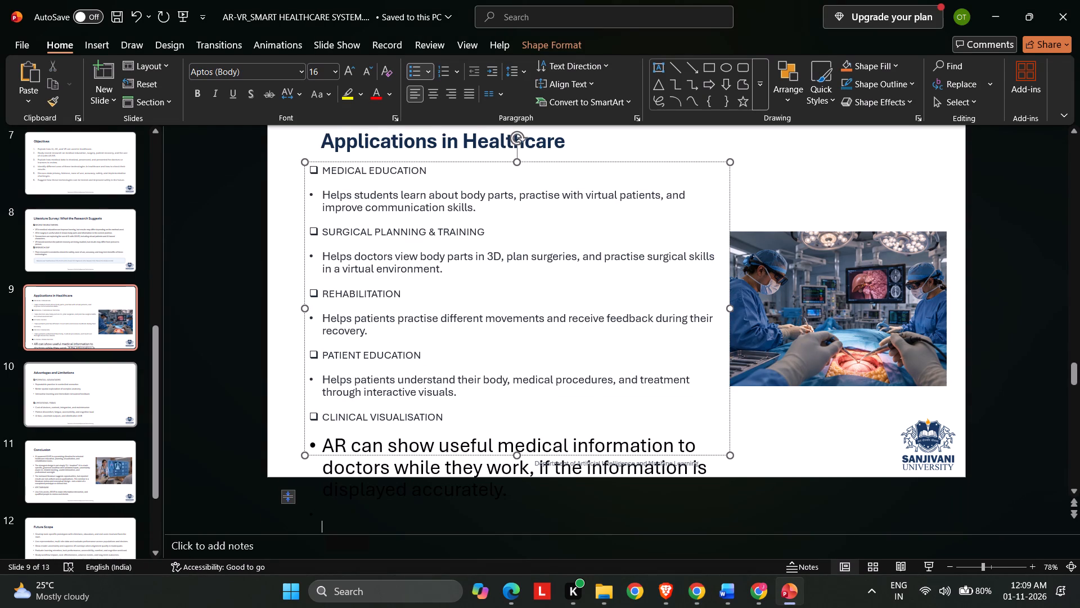
Apply the Patient Education bullet's 16 pt Aptos formatting to the main part of the Clinical Visualisation bullet.
double_click(433, 387)
click(604, 359)
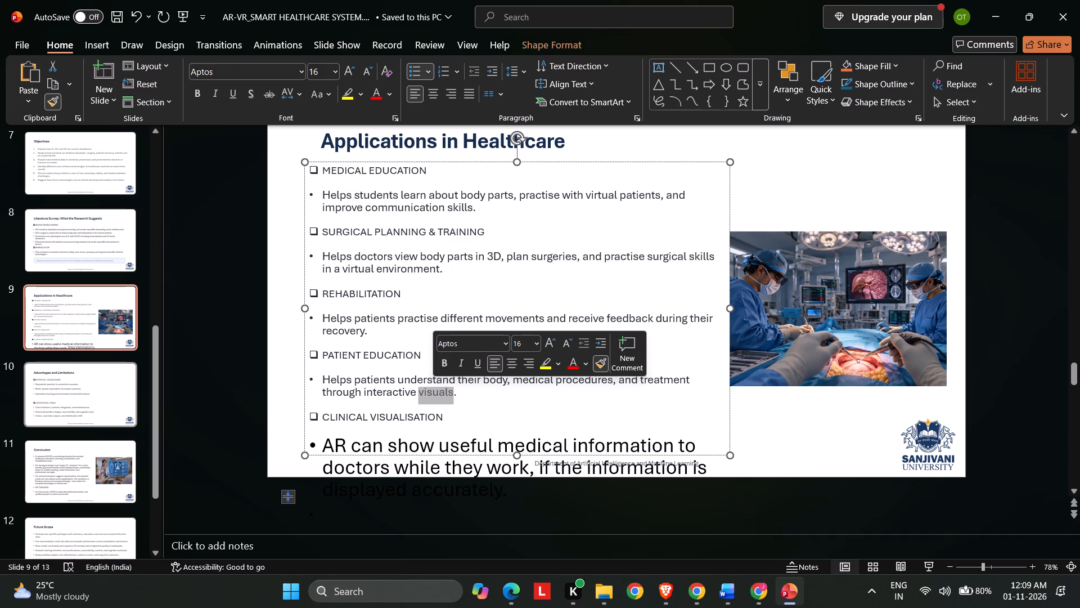
drag(324, 449, 736, 461)
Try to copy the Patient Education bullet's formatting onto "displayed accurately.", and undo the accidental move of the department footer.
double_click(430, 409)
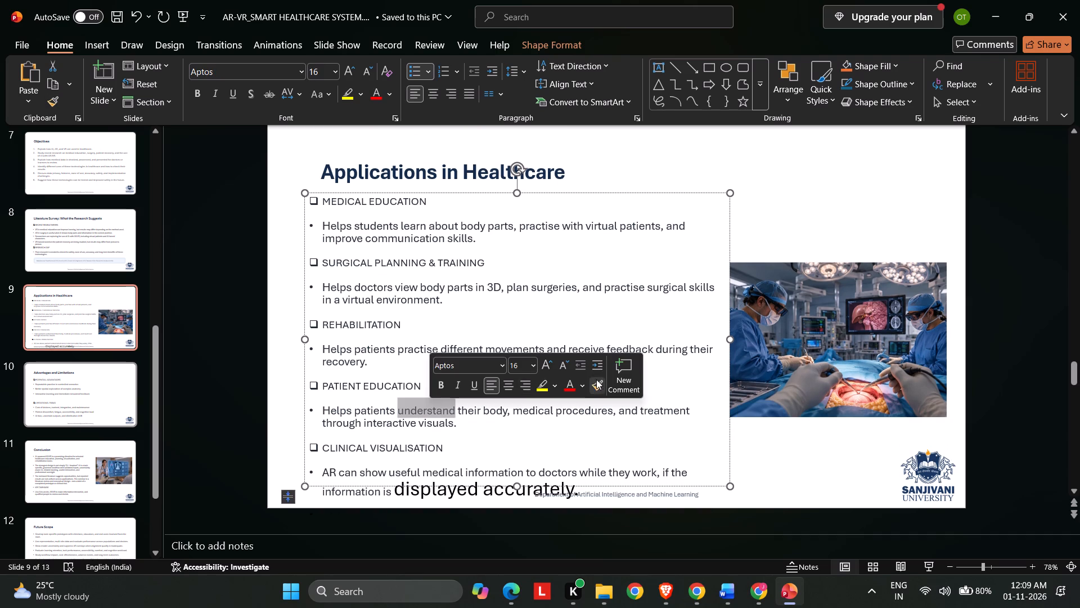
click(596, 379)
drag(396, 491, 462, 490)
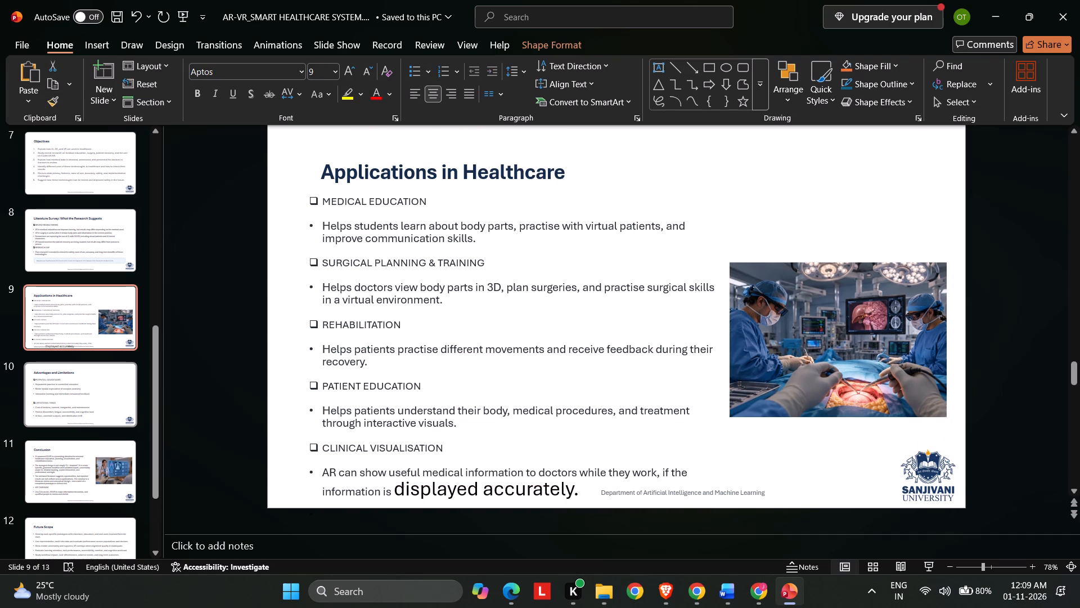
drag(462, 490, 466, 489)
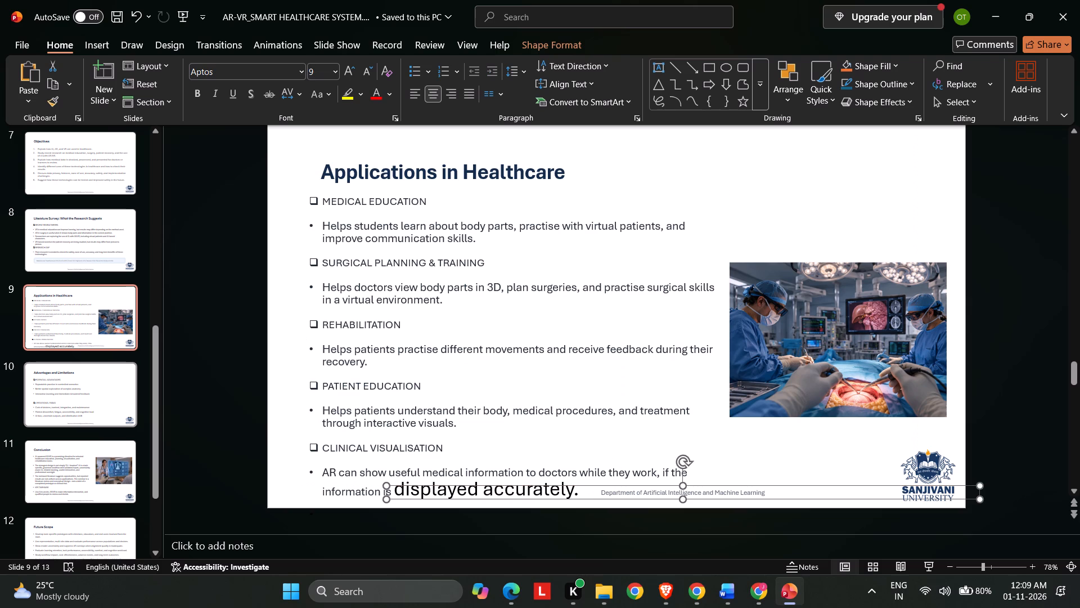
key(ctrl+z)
Move the department footer up toward the middle of the slide, clear of the last bullet's text.
click(501, 418)
double_click(503, 410)
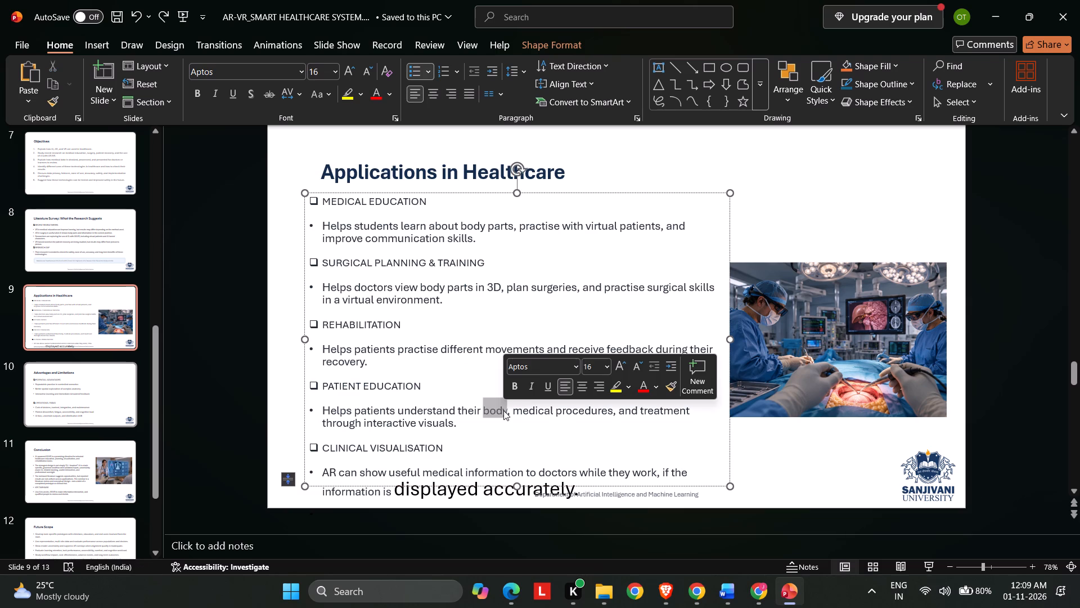
click(664, 384)
drag(398, 494, 399, 493)
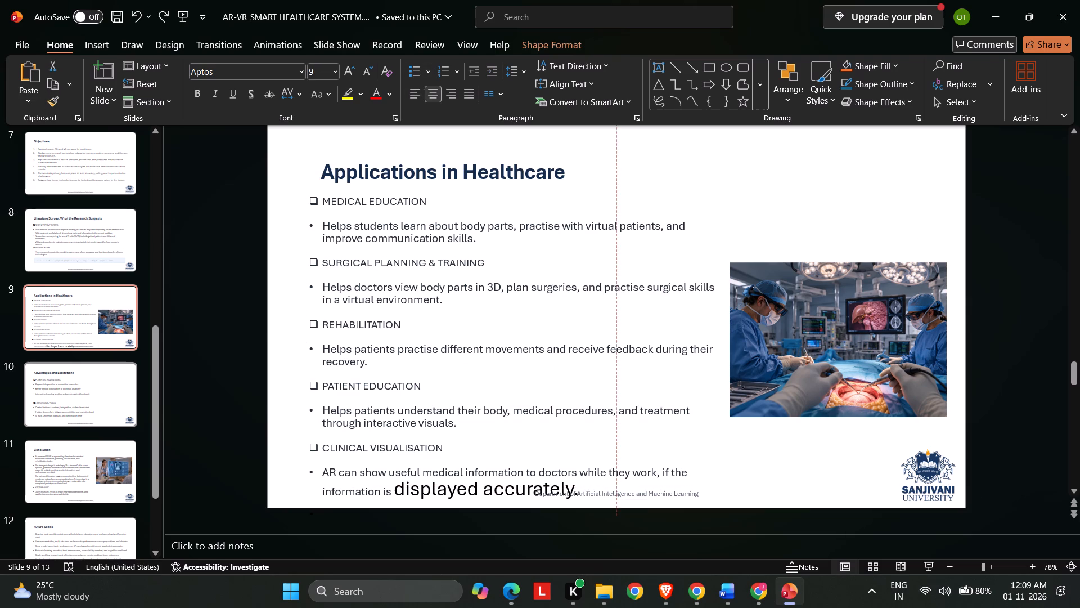
drag(399, 493, 560, 333)
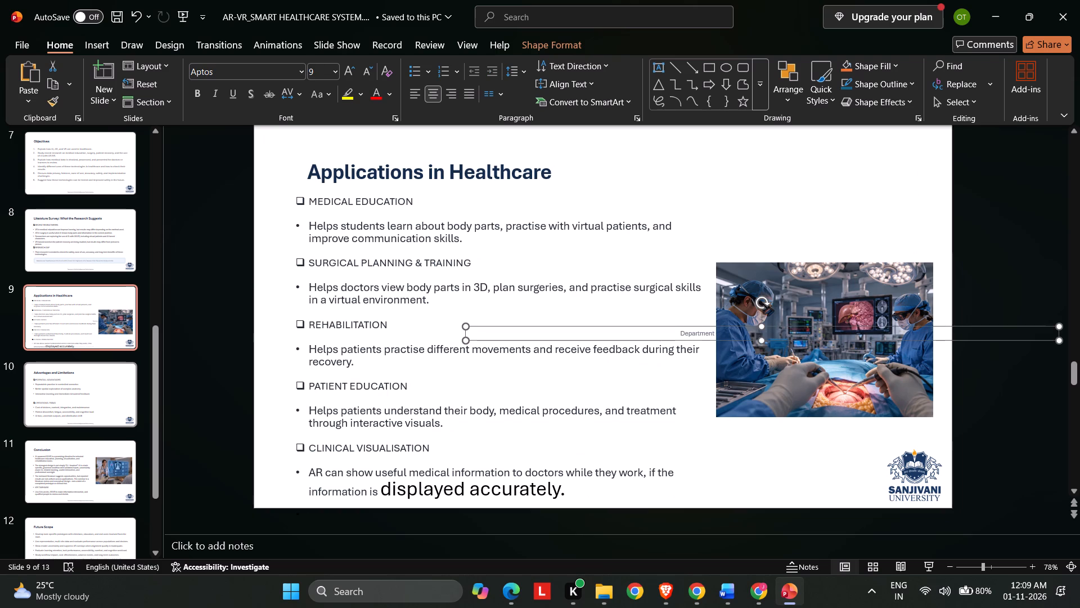
Apply the Clinical Visualisation bullet's 16 pt Aptos formatting to its remaining words "displayed accurately.".
click(559, 476)
click(559, 476)
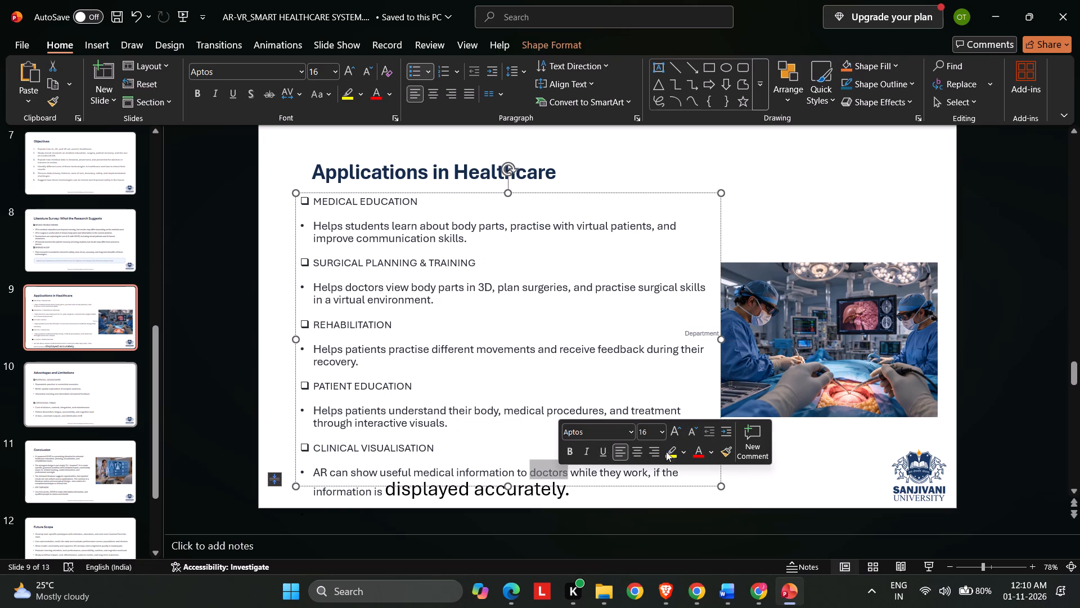
click(719, 451)
drag(385, 491, 585, 497)
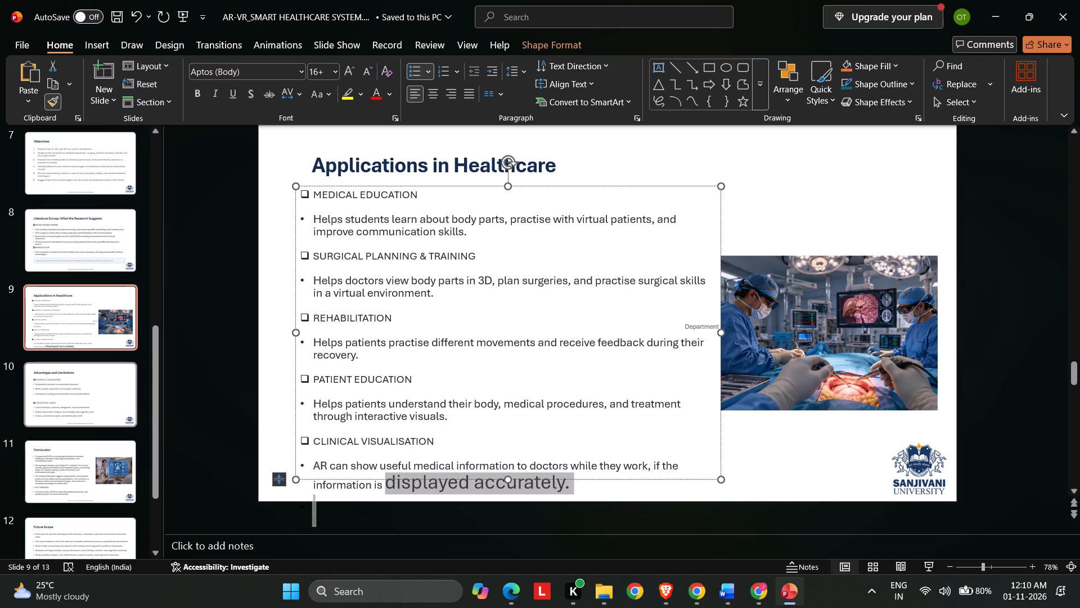
drag(585, 497, 574, 494)
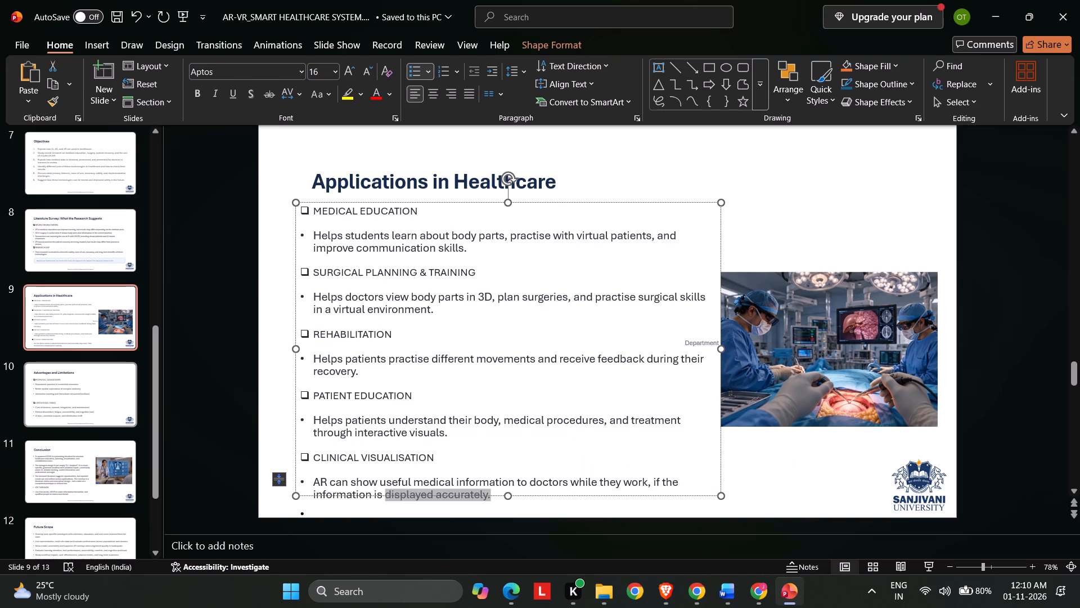
click(530, 436)
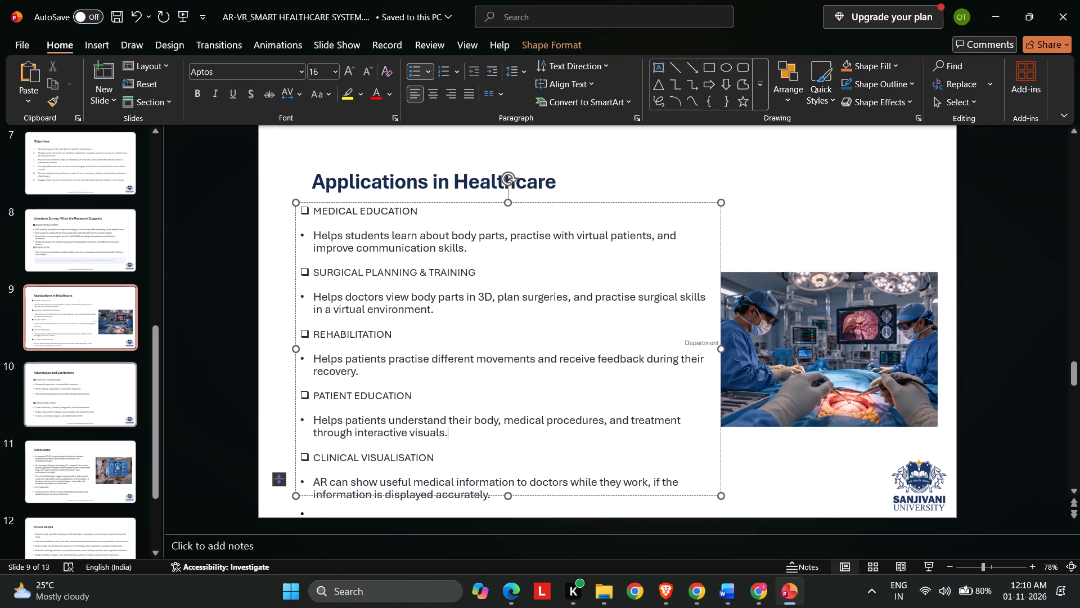
Move the Applications in Healthcare bullet text box upward and make it slightly wider and taller.
drag(549, 497, 554, 454)
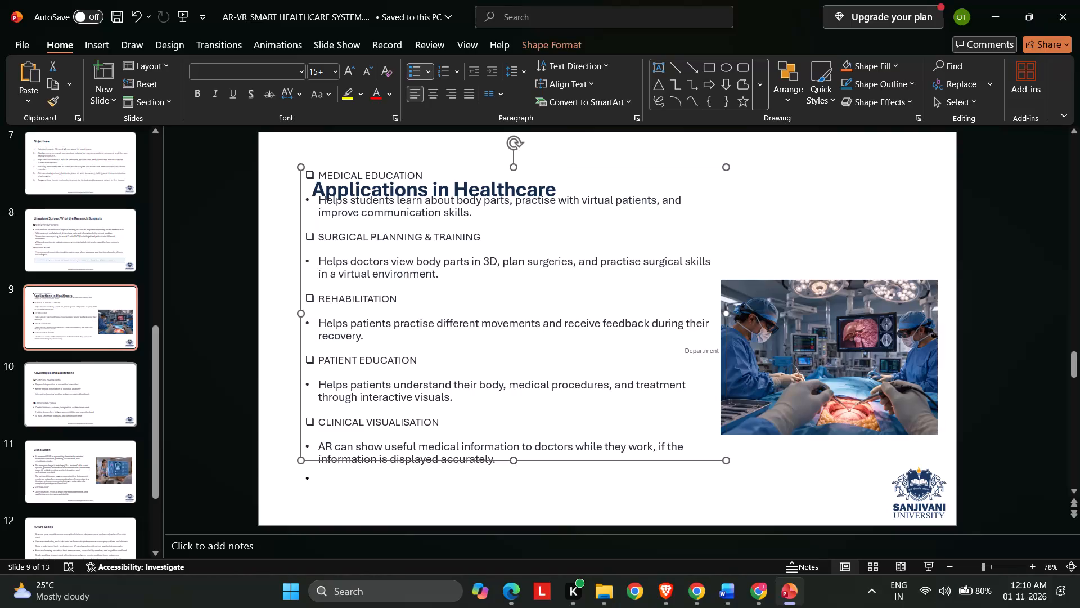
drag(727, 459, 732, 466)
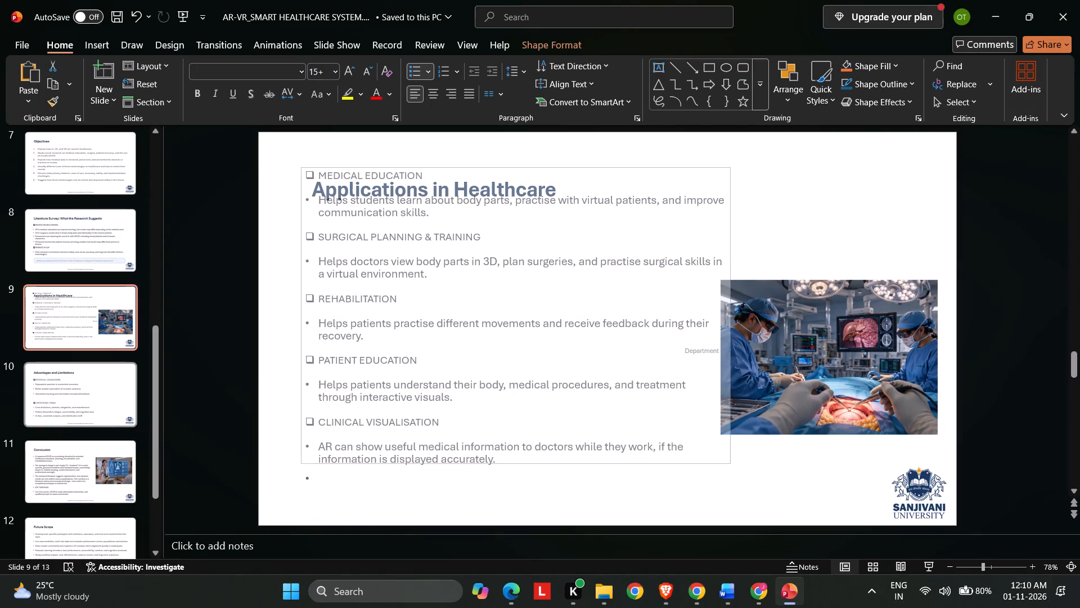
drag(732, 466, 737, 473)
Delete the empty bullet lines after "information is displayed accurately.".
click(357, 490)
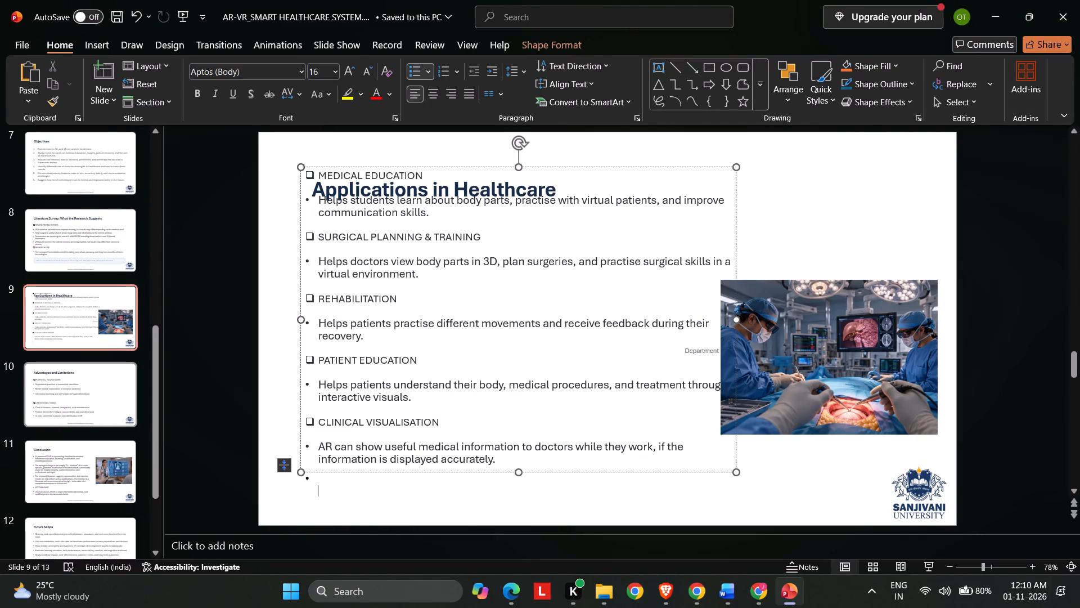
key(BackSpace)
key(BackSpace)
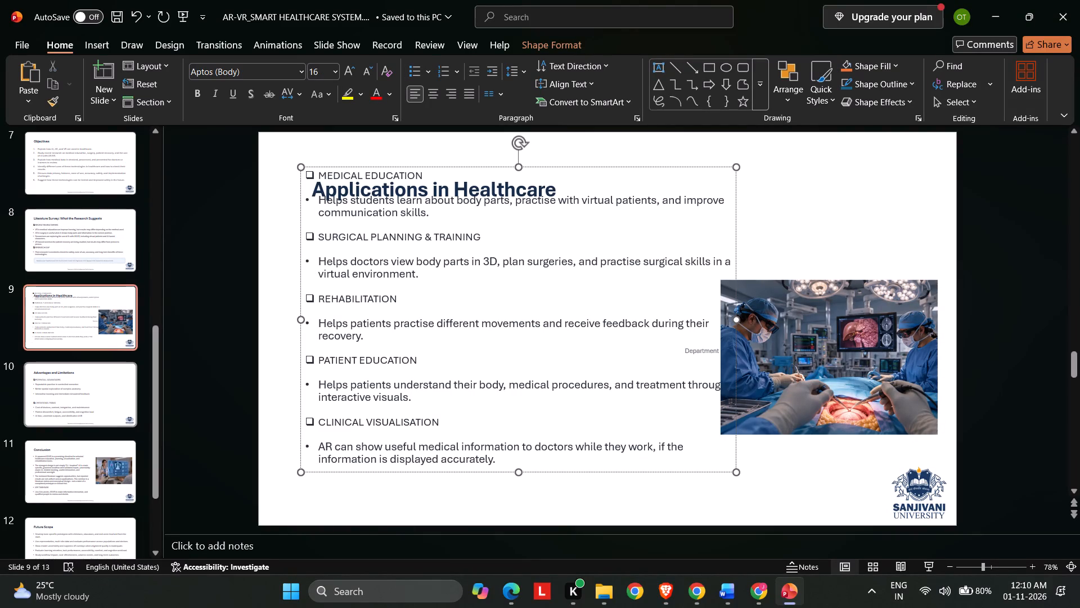
key(BackSpace)
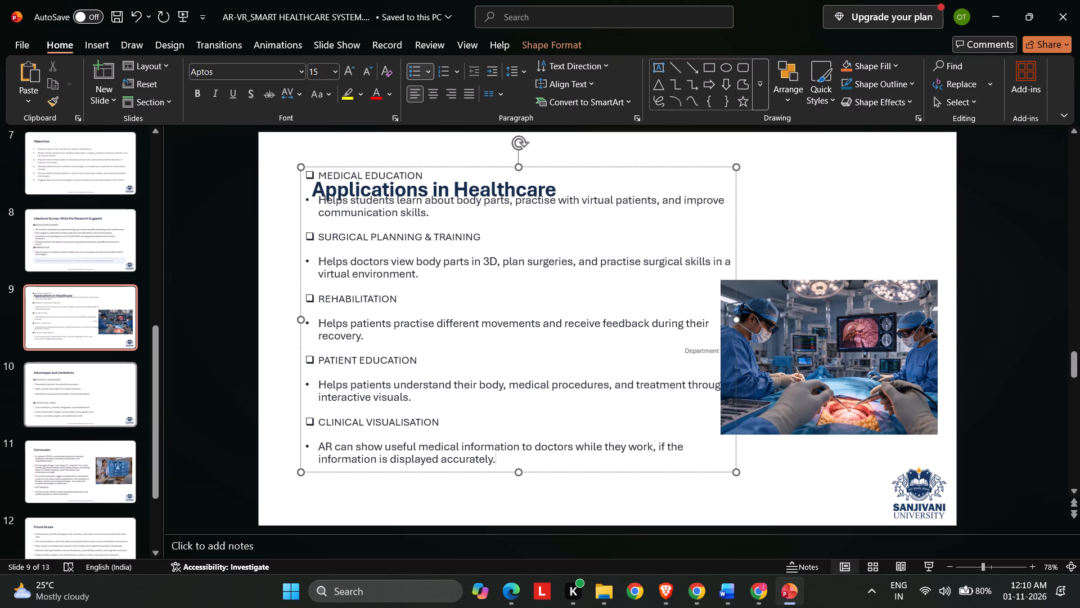
Move the department footer back to the bottom centre of the slide, matching its position on the Advantages and Limitations slide.
click(691, 350)
drag(695, 343, 592, 386)
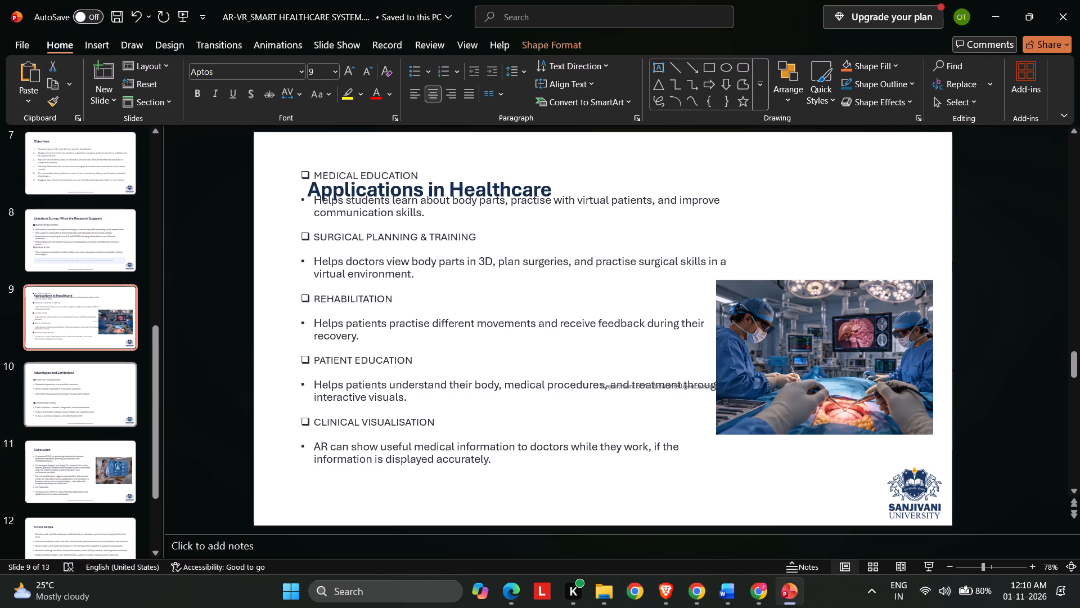
drag(592, 386, 532, 505)
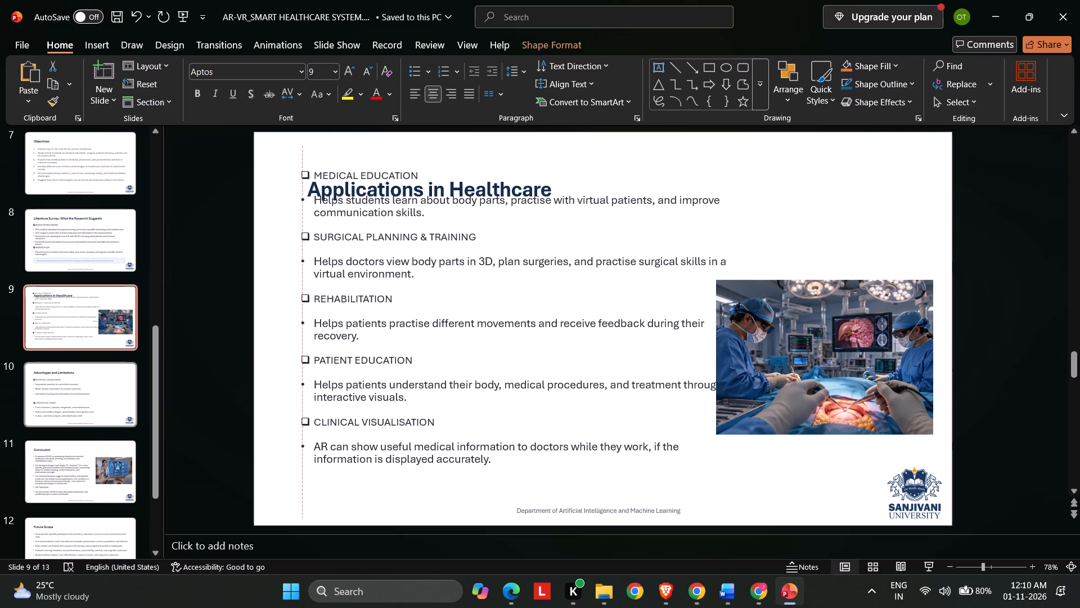
drag(532, 505, 544, 505)
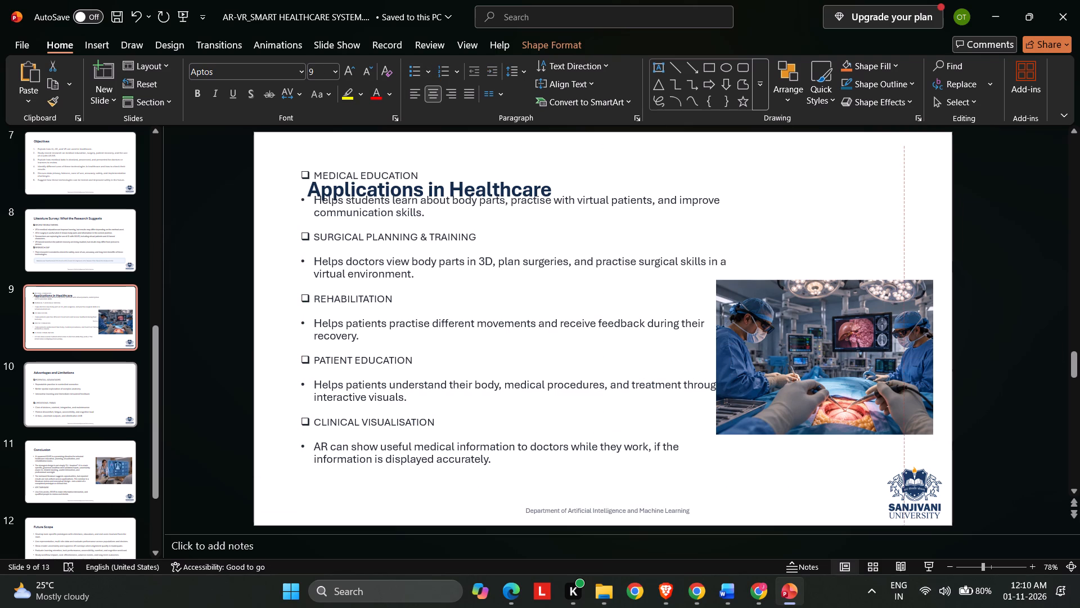
drag(544, 505, 542, 497)
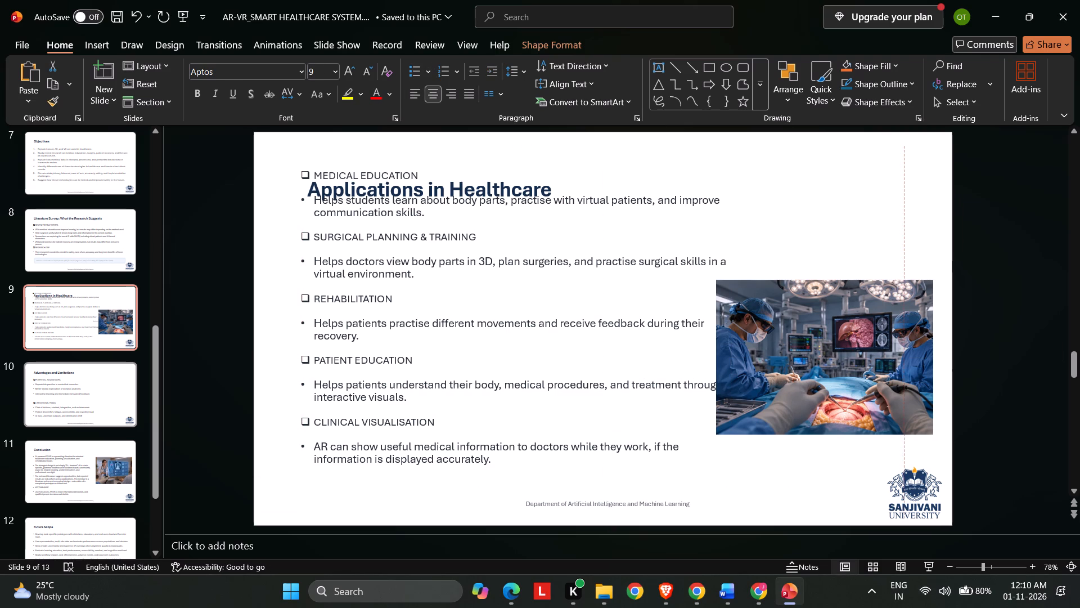
drag(542, 497, 536, 497)
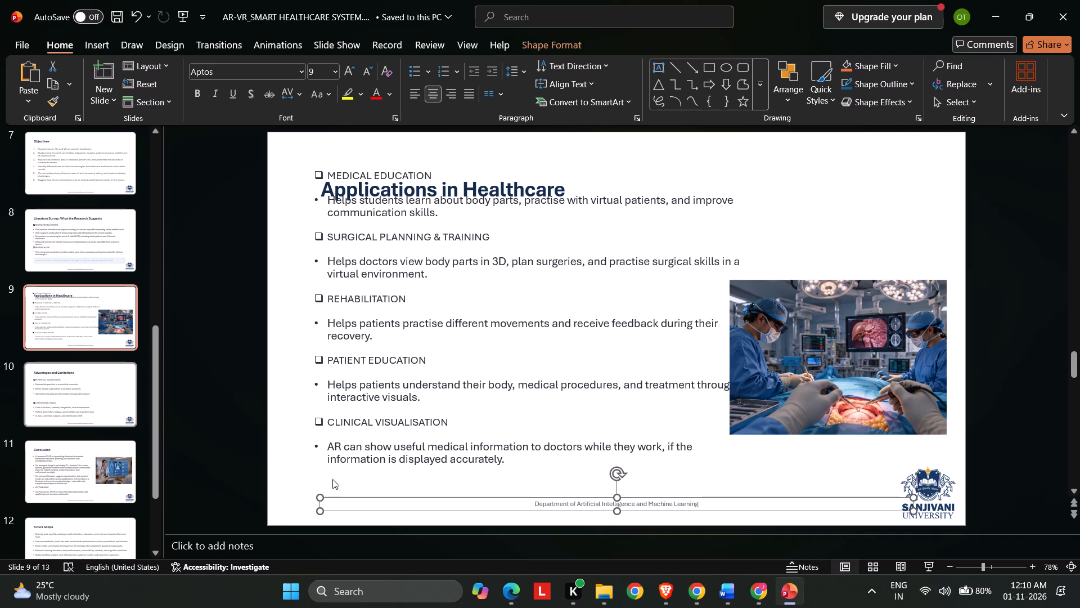
click(213, 457)
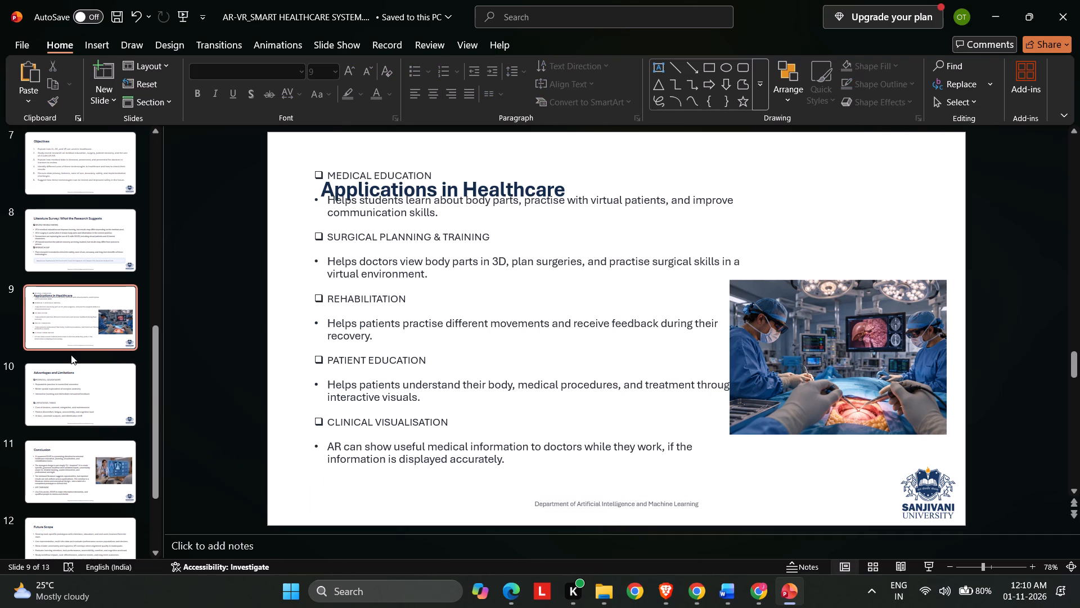
click(67, 372)
click(74, 320)
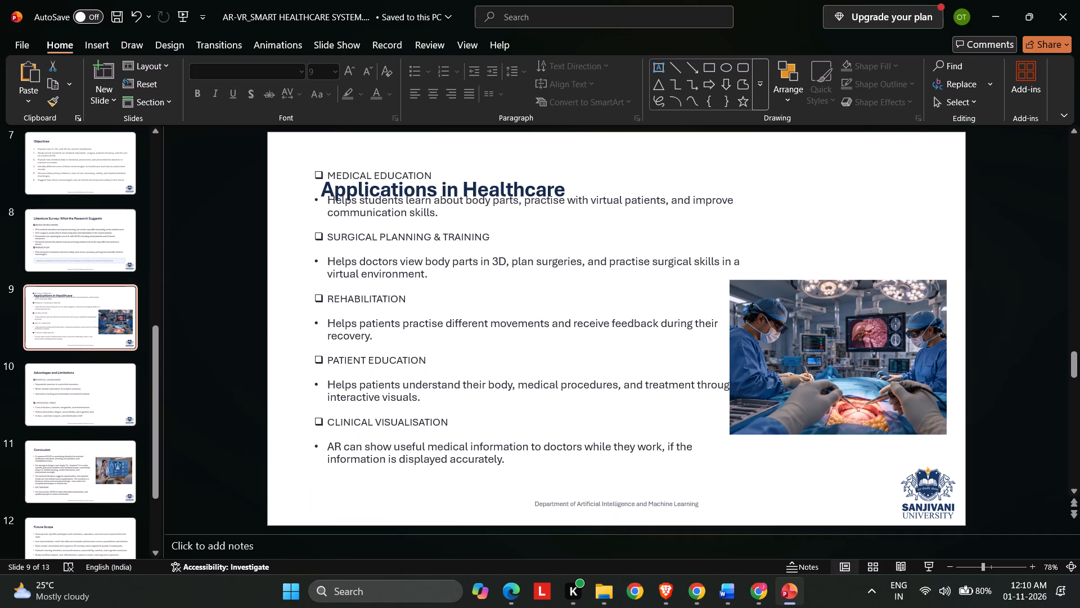
click(583, 502)
drag(602, 495, 600, 499)
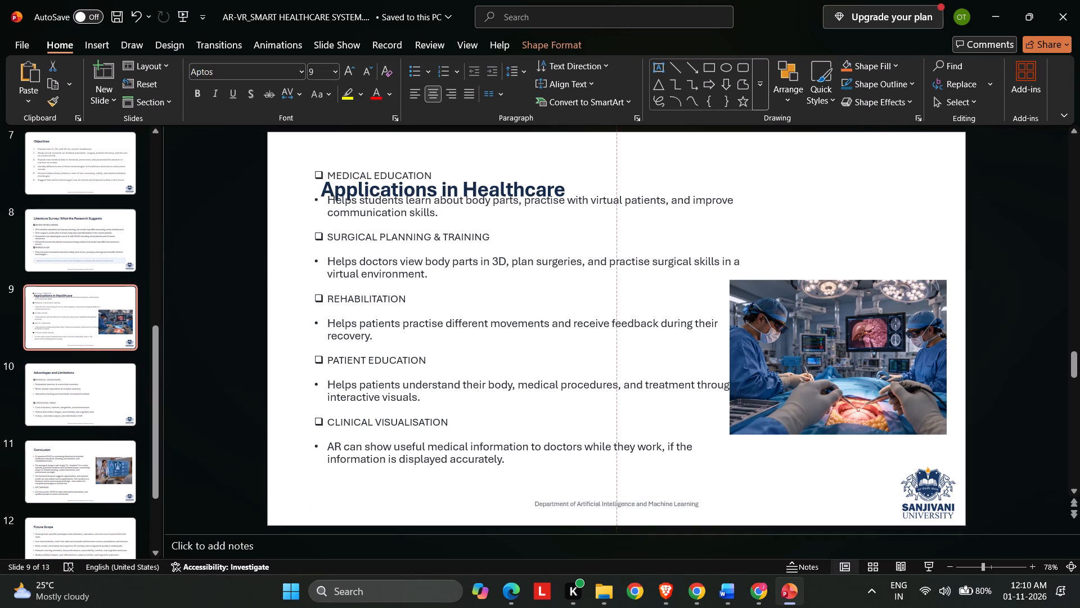
drag(600, 499, 600, 500)
click(225, 474)
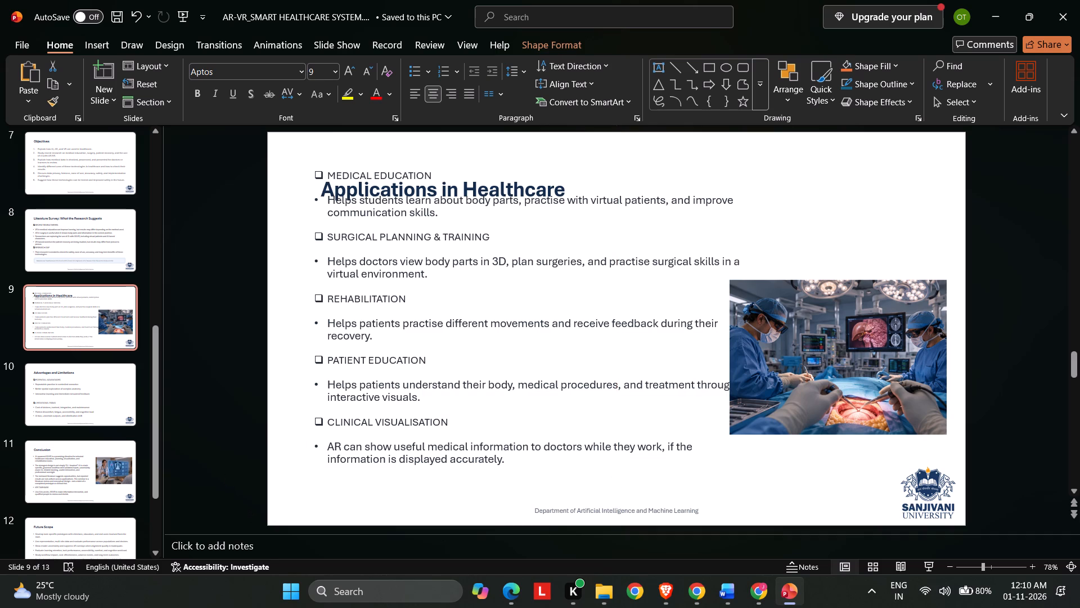
Move the bullet text box down so it starts just below the Applications in Healthcare title.
click(447, 394)
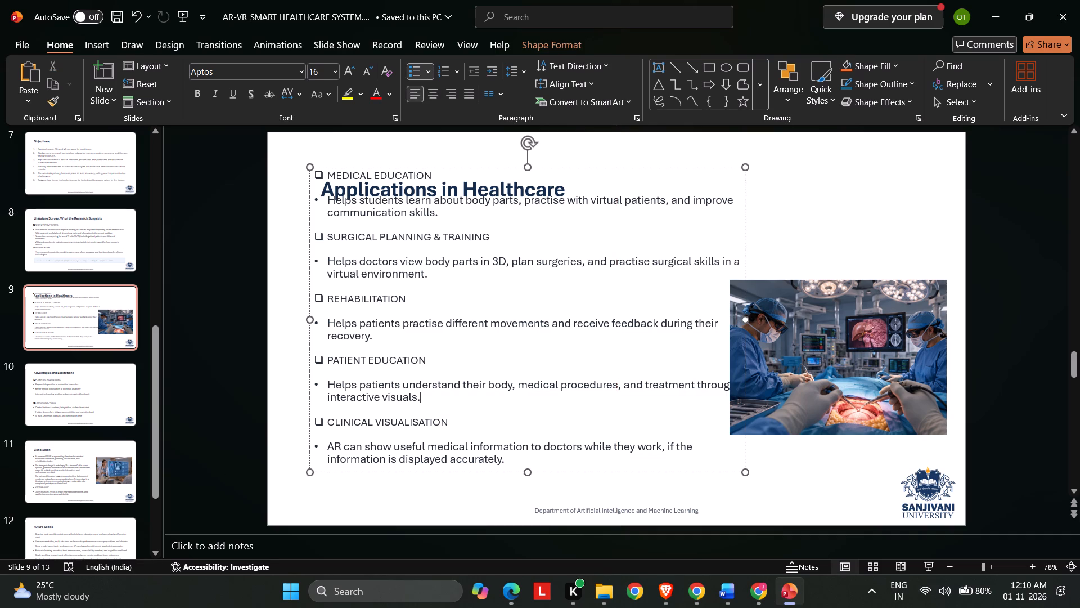
drag(622, 472, 625, 495)
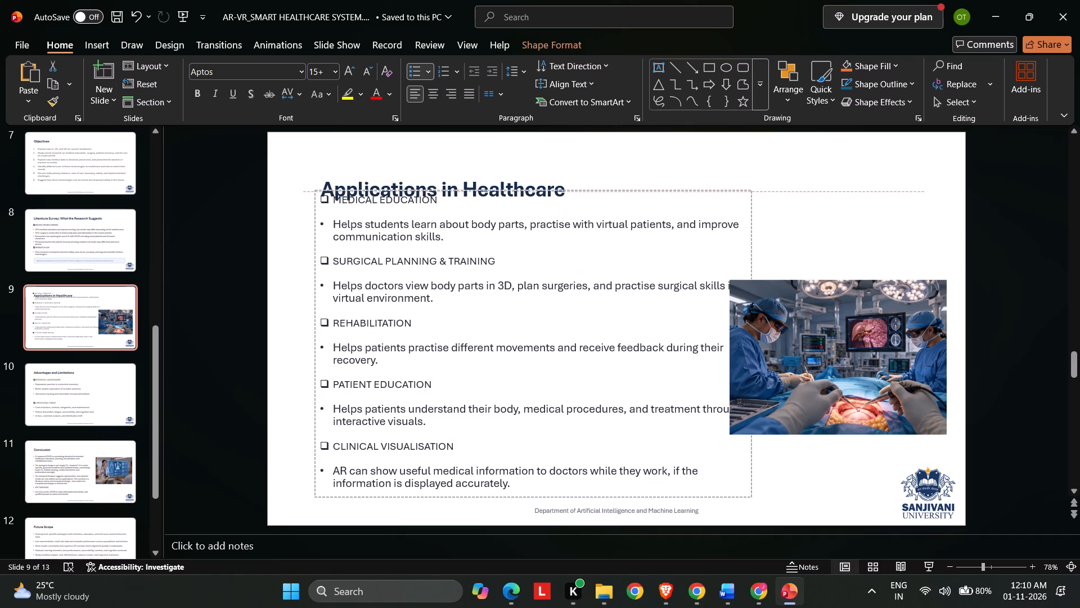
drag(625, 495, 625, 515)
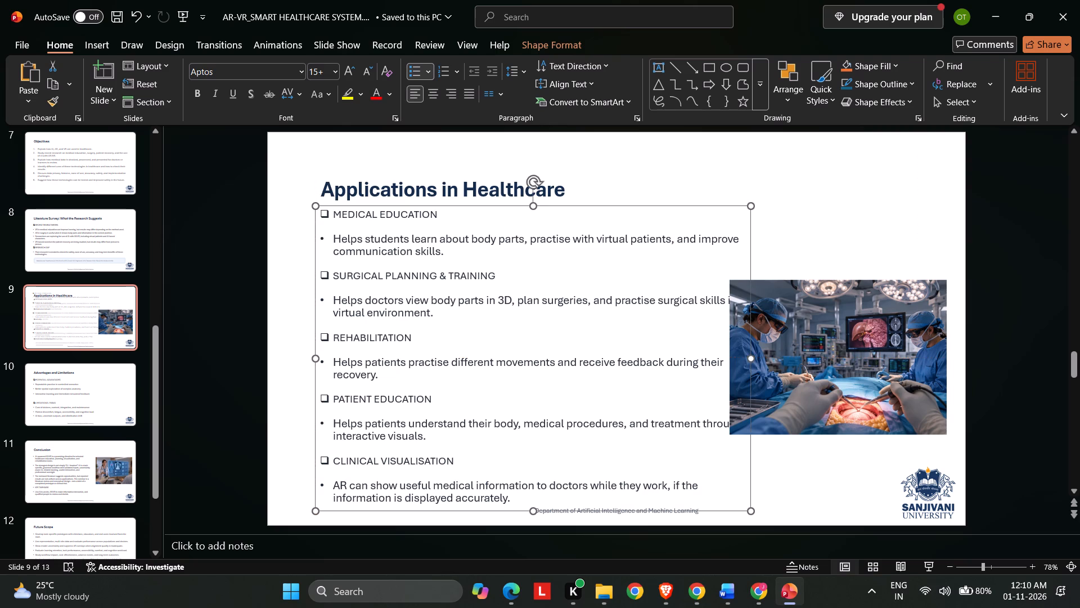
Shrink the surgery picture proportionally and shift it sideways so it clears the bullet text.
click(807, 359)
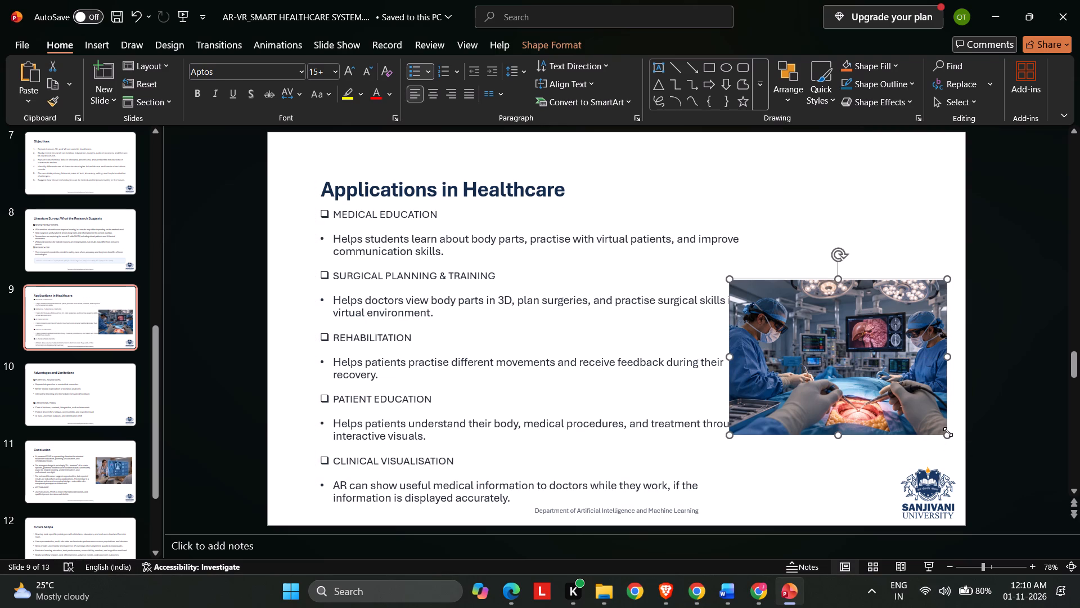
drag(948, 432, 915, 412)
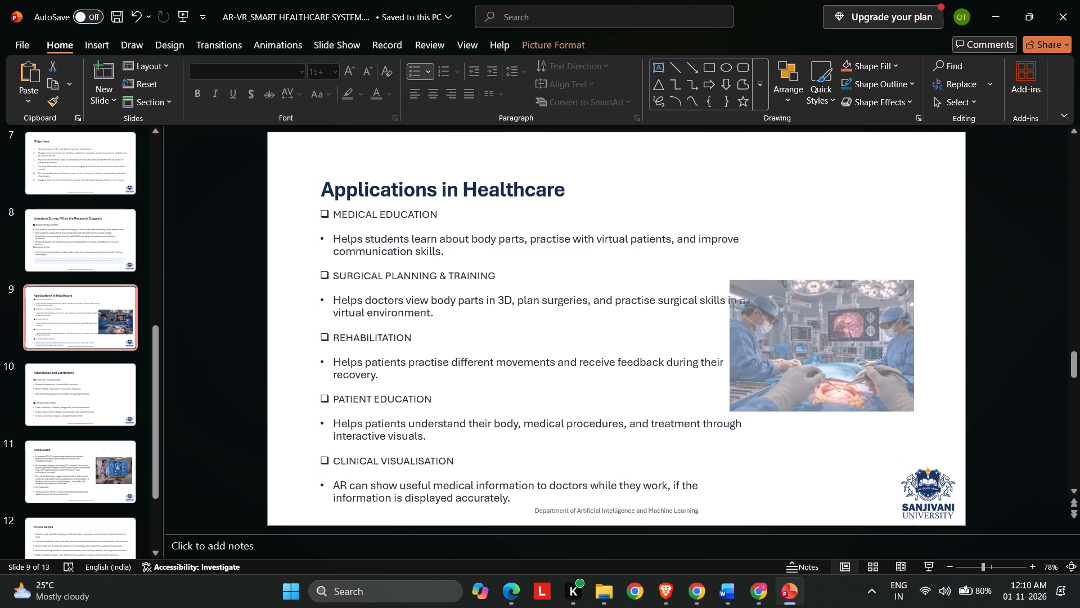
drag(915, 412, 913, 409)
drag(839, 374, 859, 374)
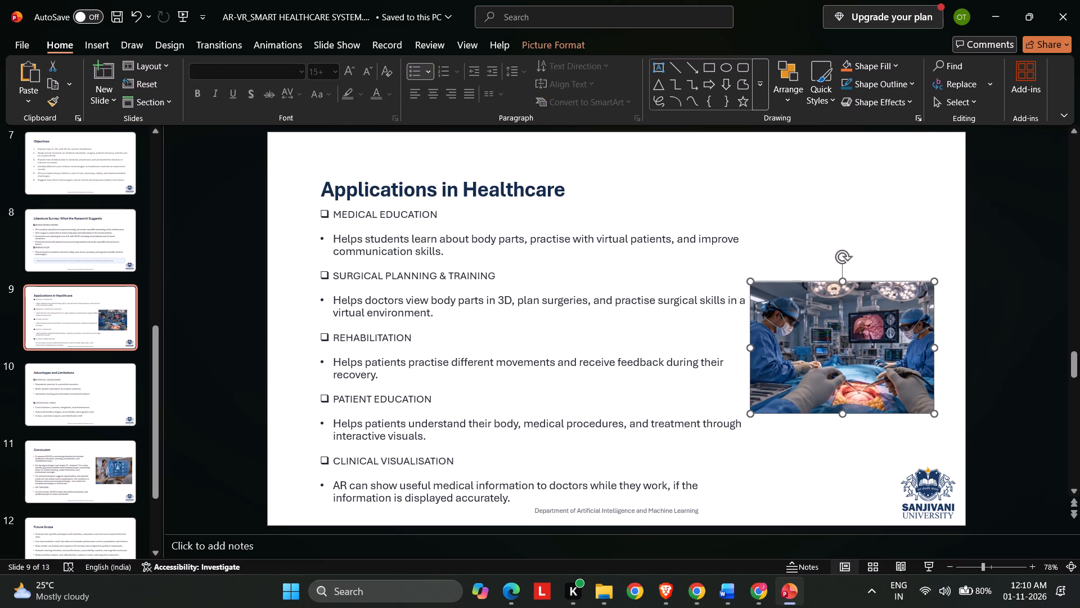
click(994, 346)
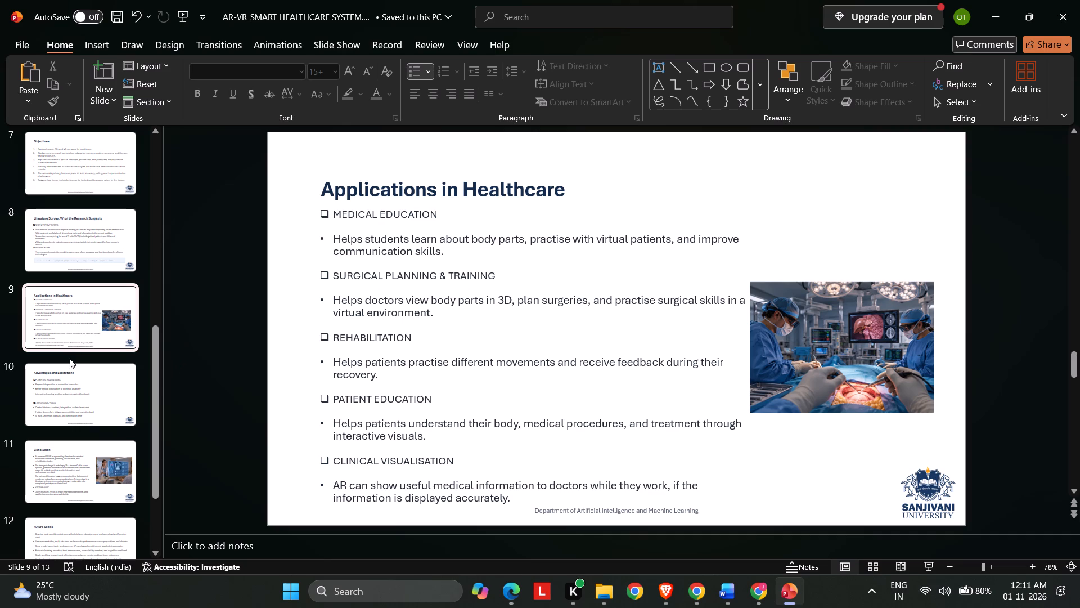
Compare the Applications in Healthcare slide's layout and footer position with the Advantages and Limitations slide.
click(85, 385)
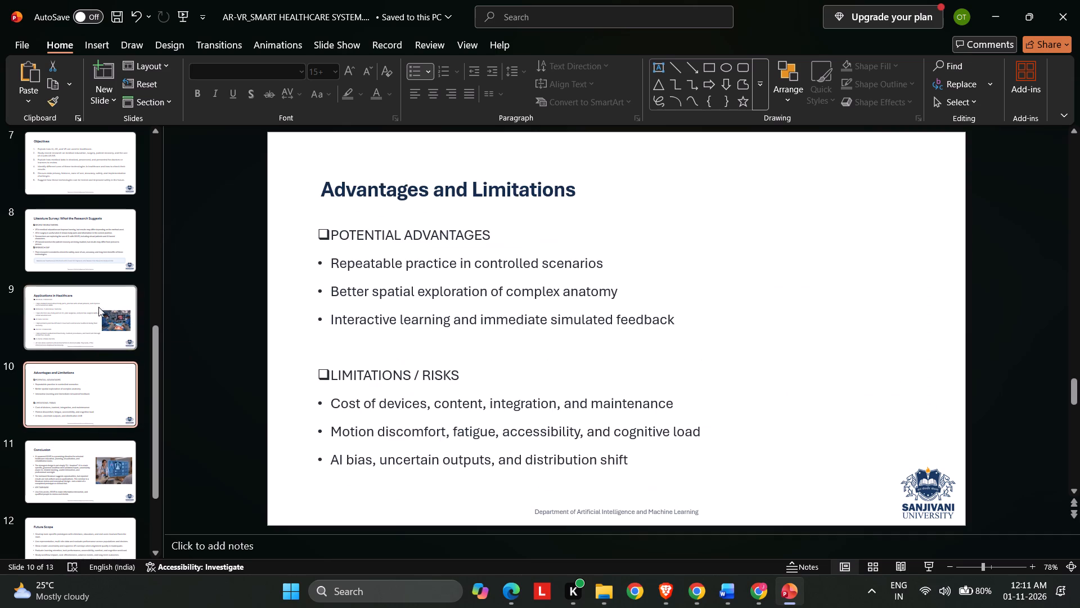
click(98, 307)
click(81, 390)
click(99, 325)
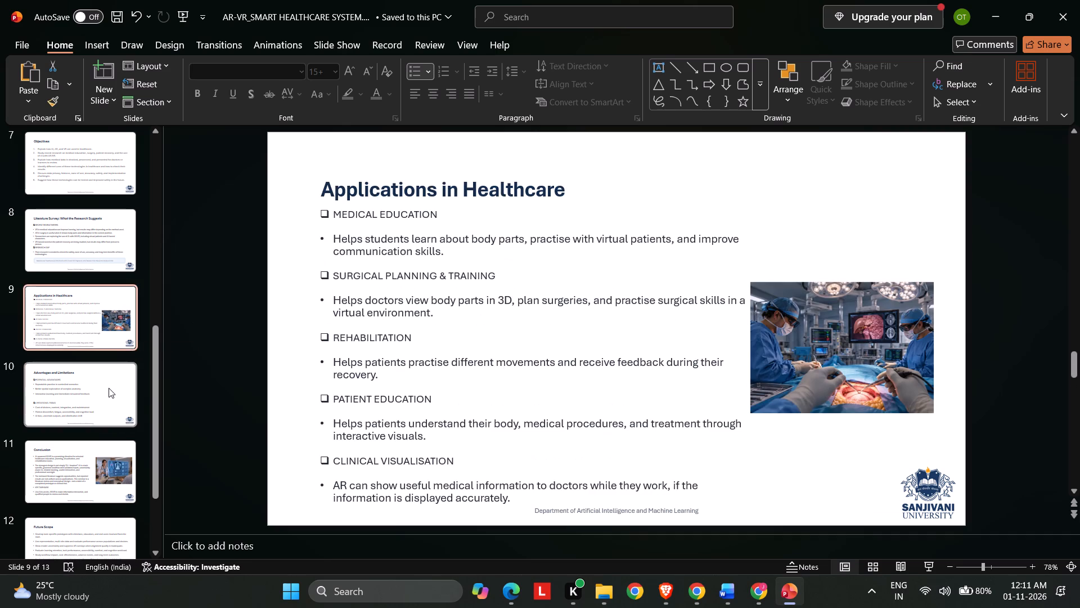
Compare the text layout of the Literature Survey, Applications in Healthcare, and Advantages and Limitations slides.
click(109, 388)
click(110, 334)
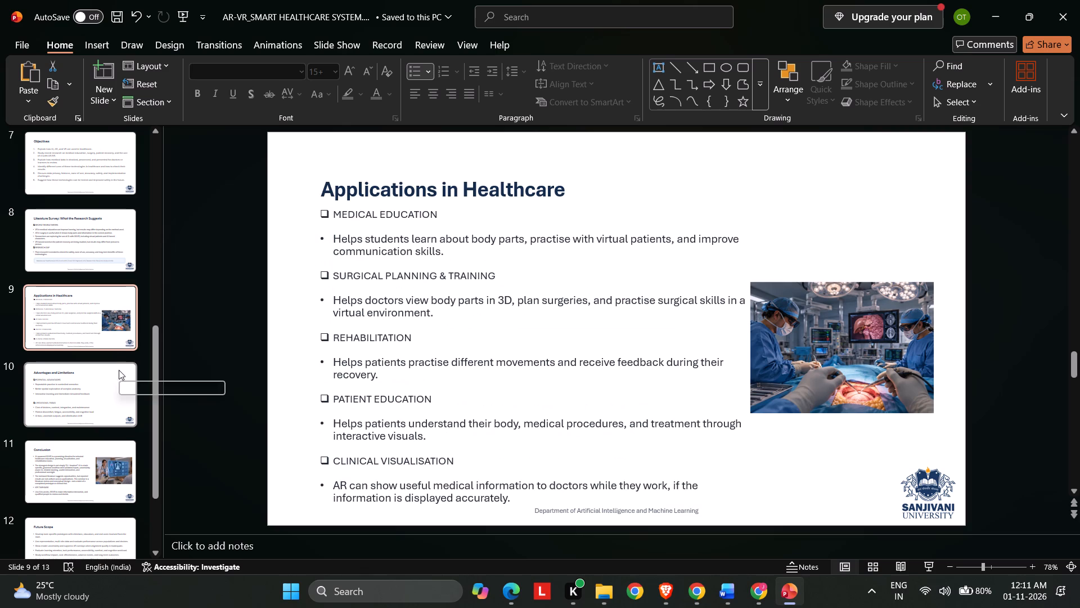
click(118, 373)
click(78, 304)
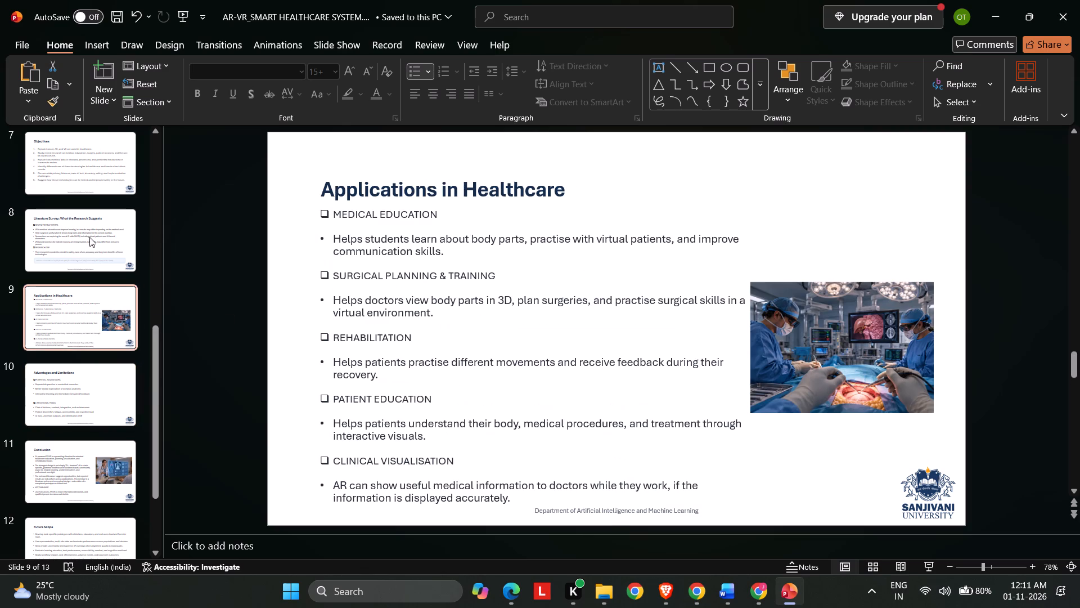
click(91, 217)
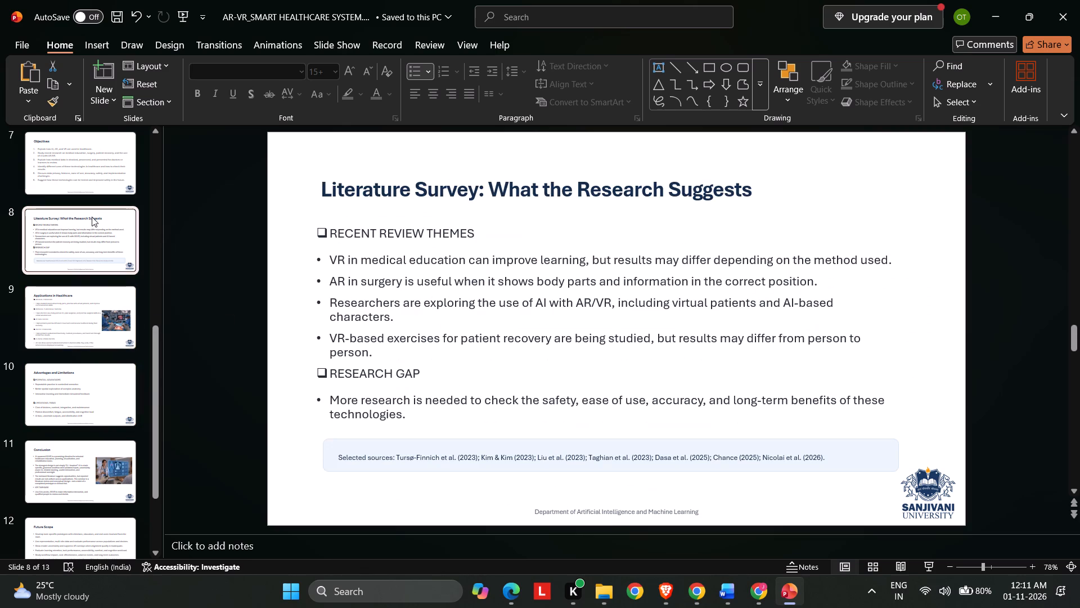
click(84, 312)
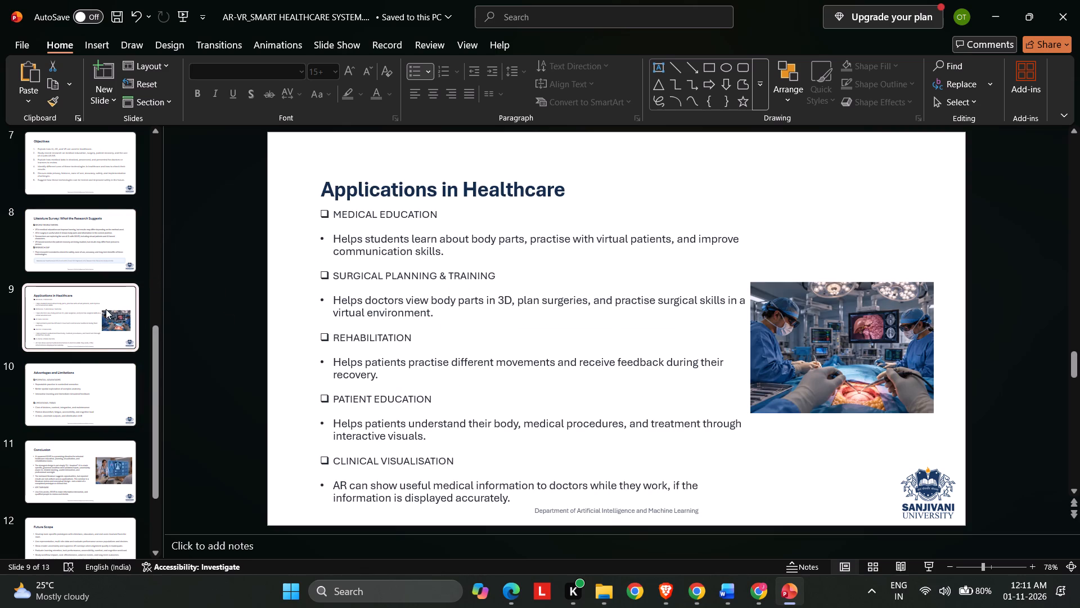
click(75, 383)
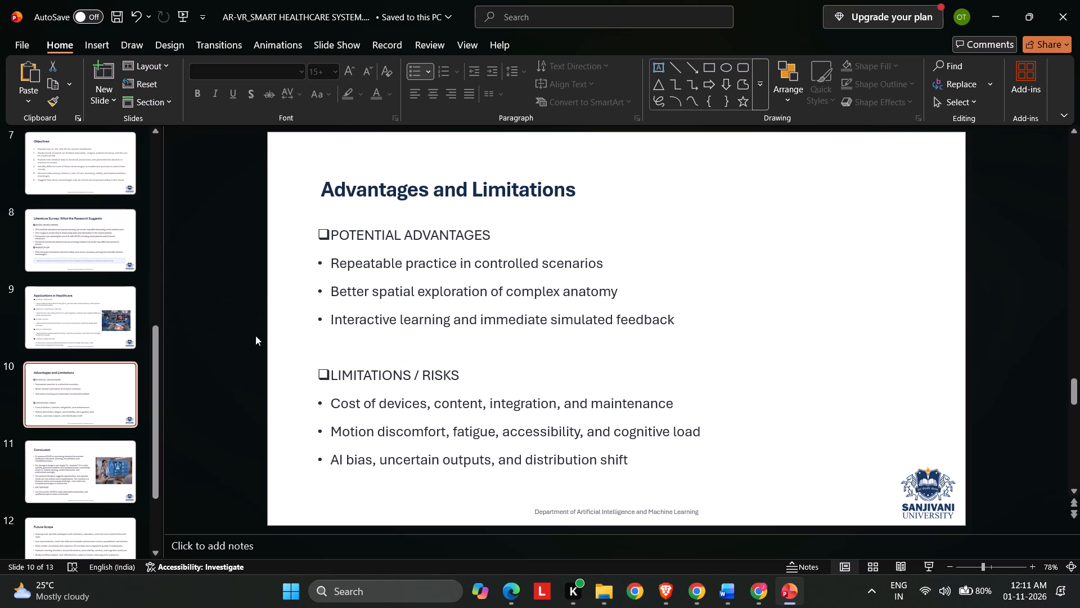
click(70, 455)
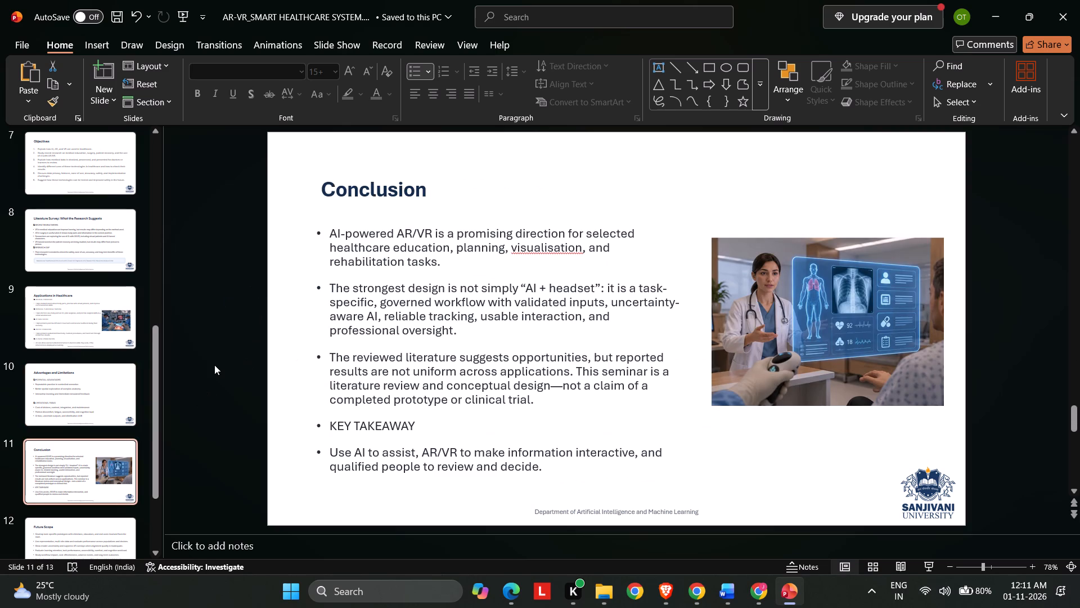
key(shift+super+s)
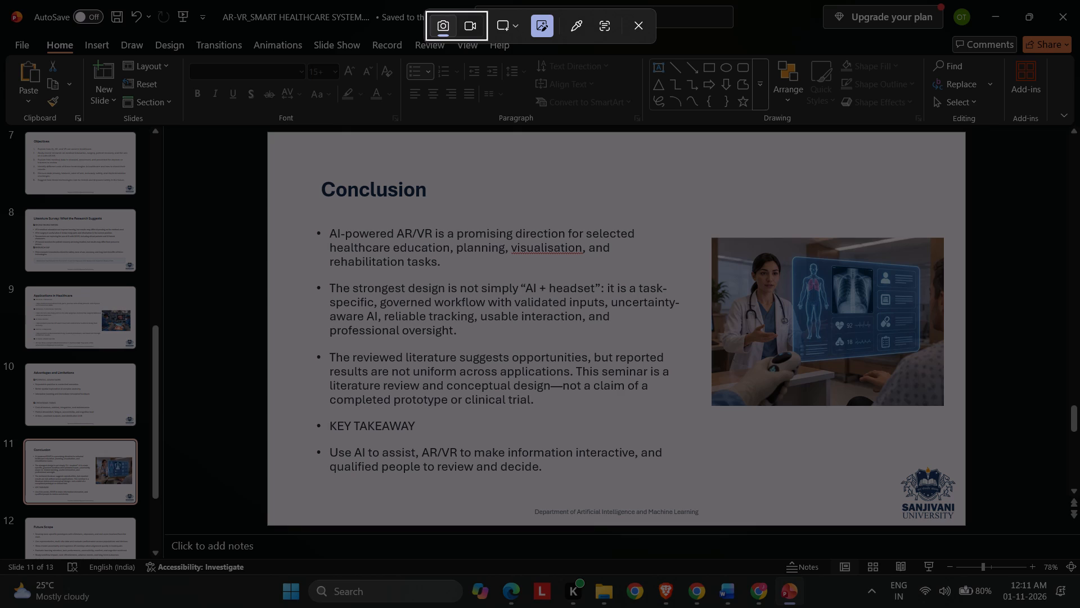
drag(307, 173, 436, 473)
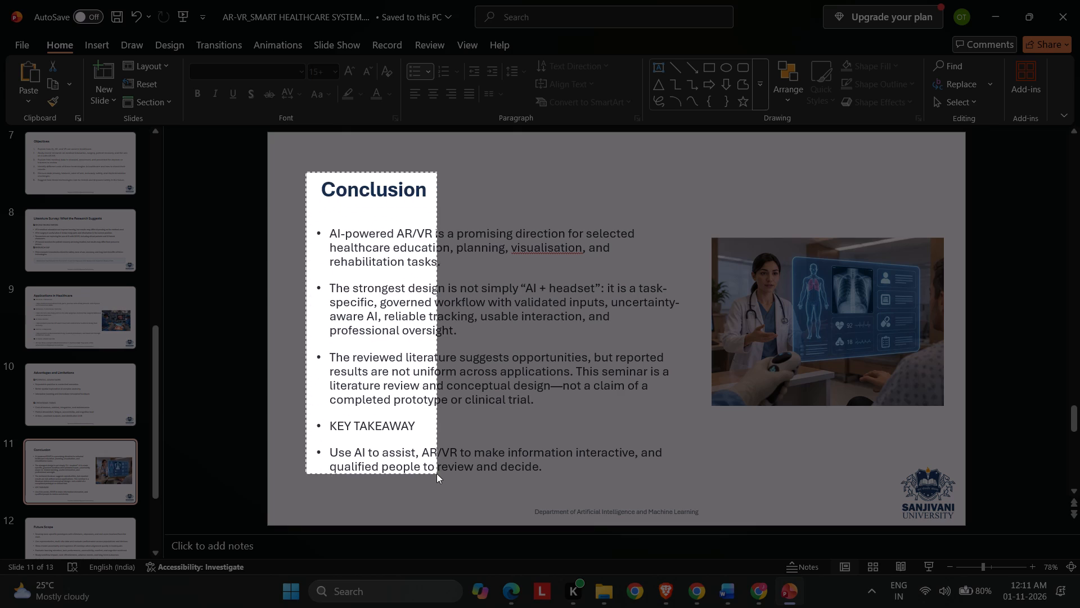
drag(436, 473, 687, 479)
key(ctrl+c)
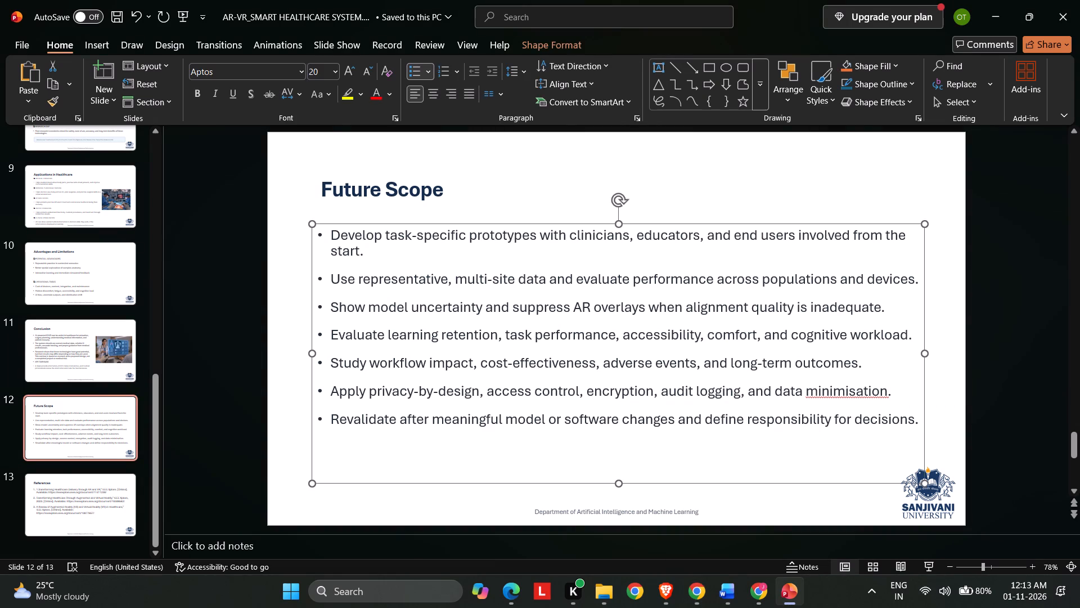
click(919, 419)
drag(917, 418, 363, 269)
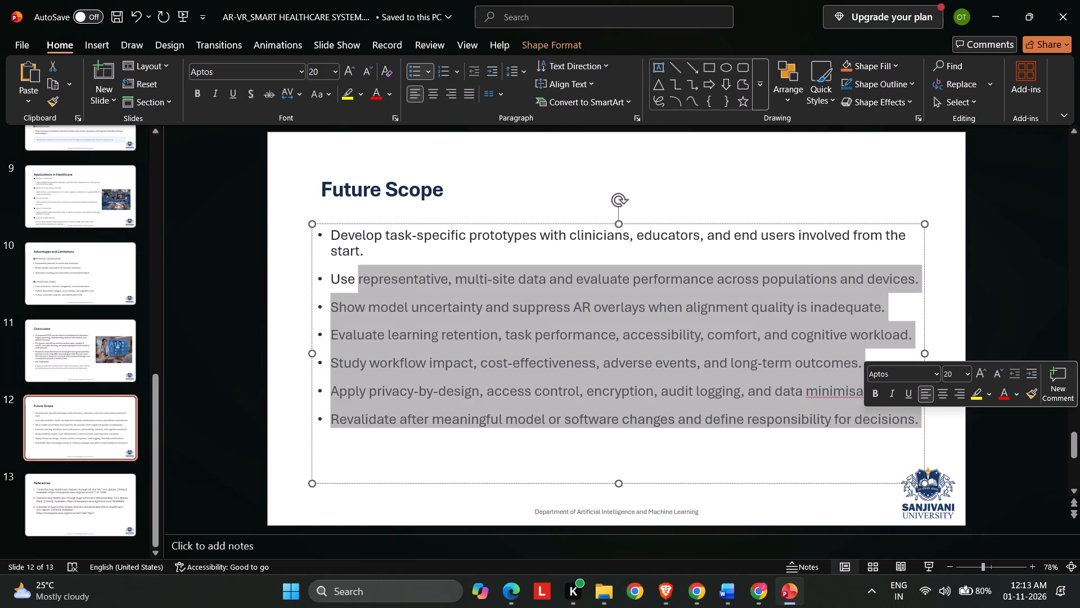
drag(363, 269, 328, 226)
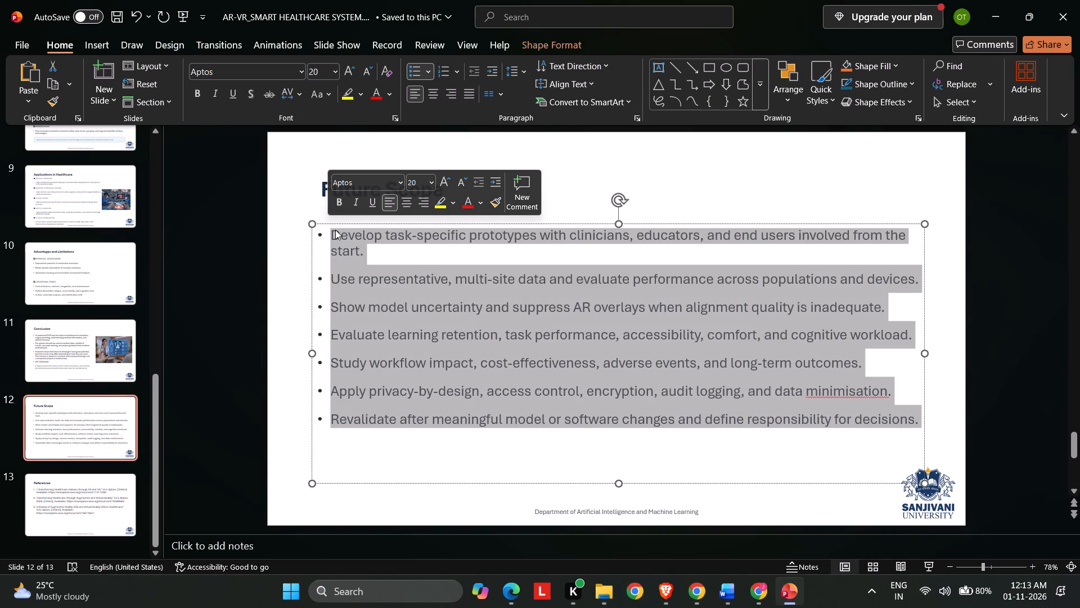
key(ctrl+v)
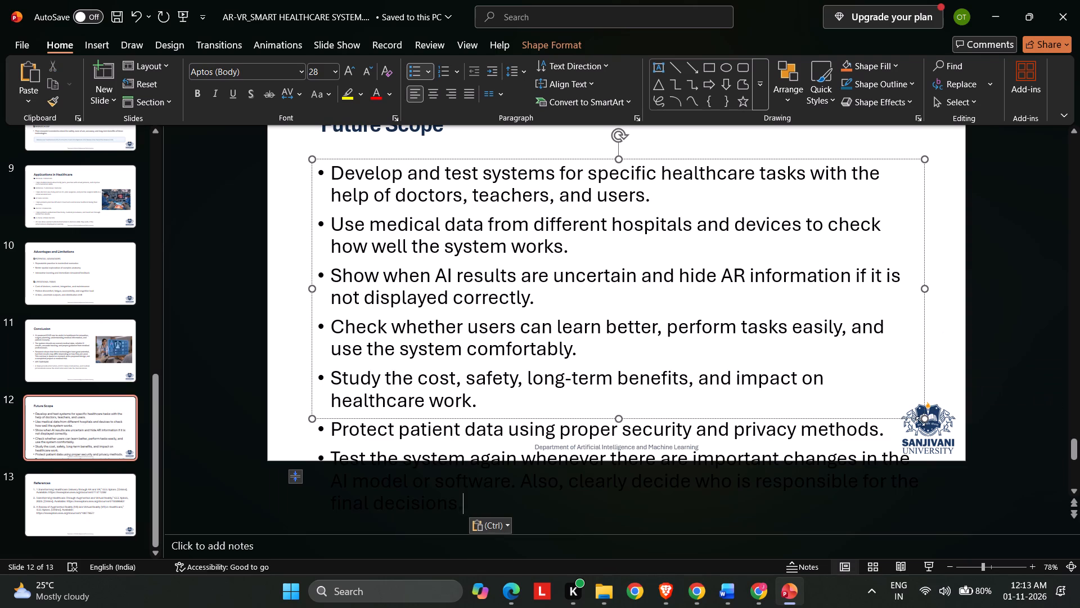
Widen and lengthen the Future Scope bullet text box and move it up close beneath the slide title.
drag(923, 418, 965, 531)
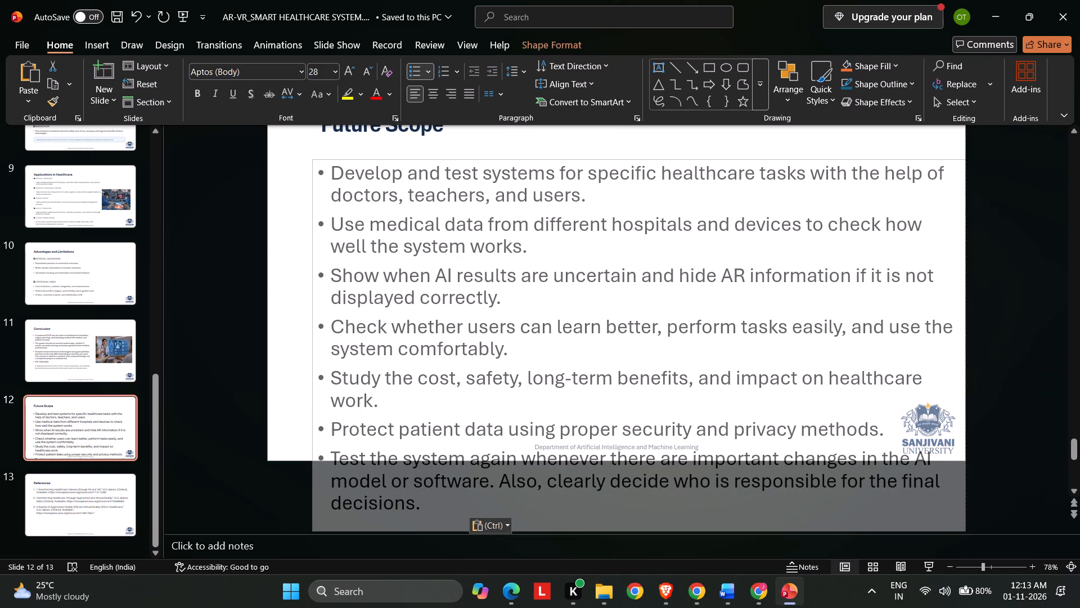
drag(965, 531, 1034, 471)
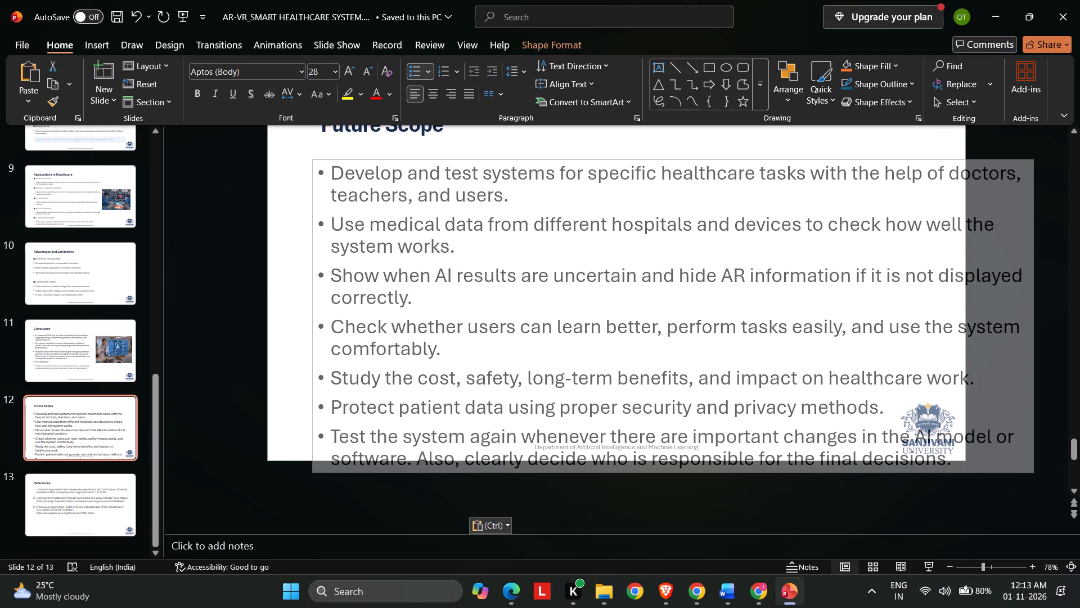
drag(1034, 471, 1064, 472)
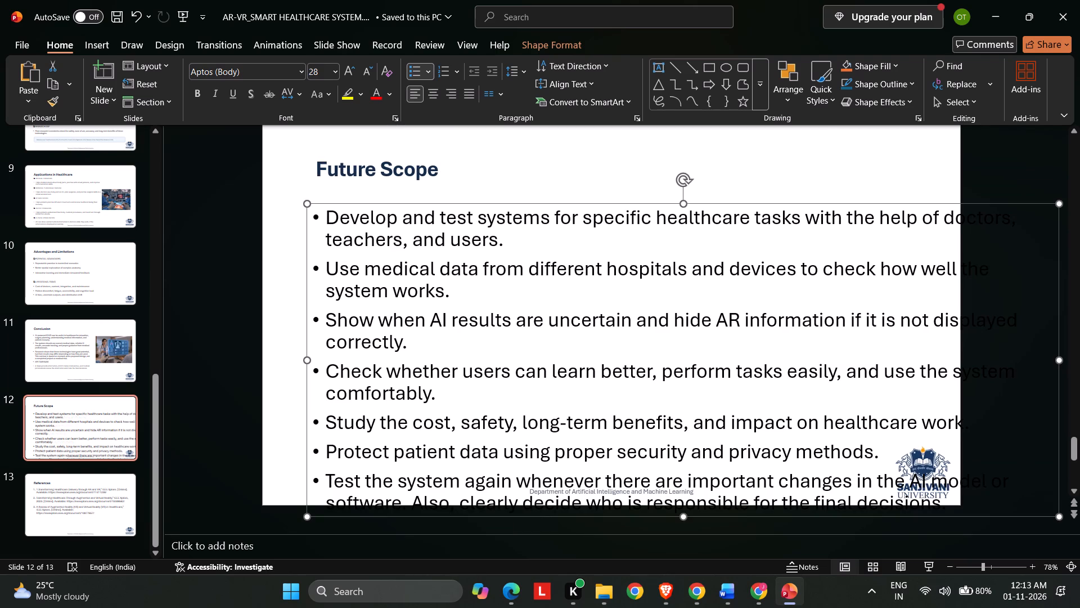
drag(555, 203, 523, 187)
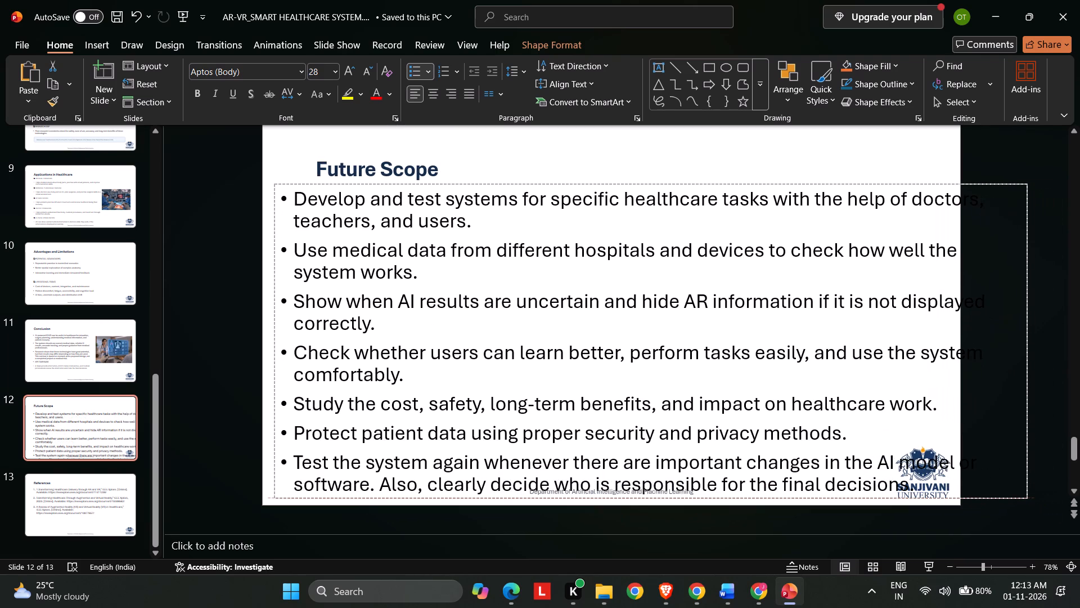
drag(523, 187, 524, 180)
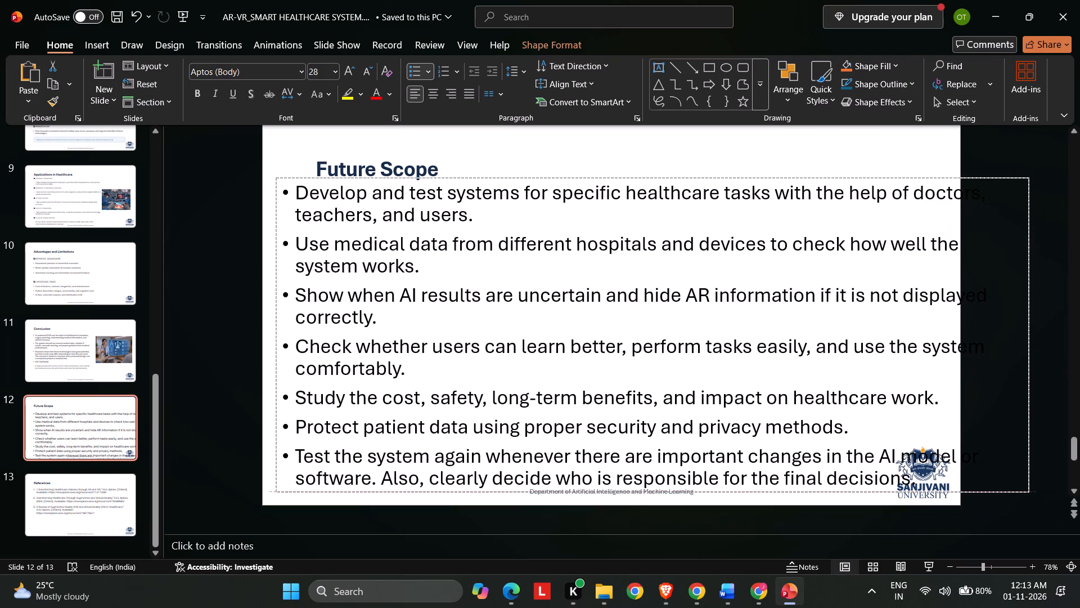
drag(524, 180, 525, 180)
Copy the text formatting of the third Conclusion bullet onto all the Future Scope bullets with Format Painter.
click(66, 338)
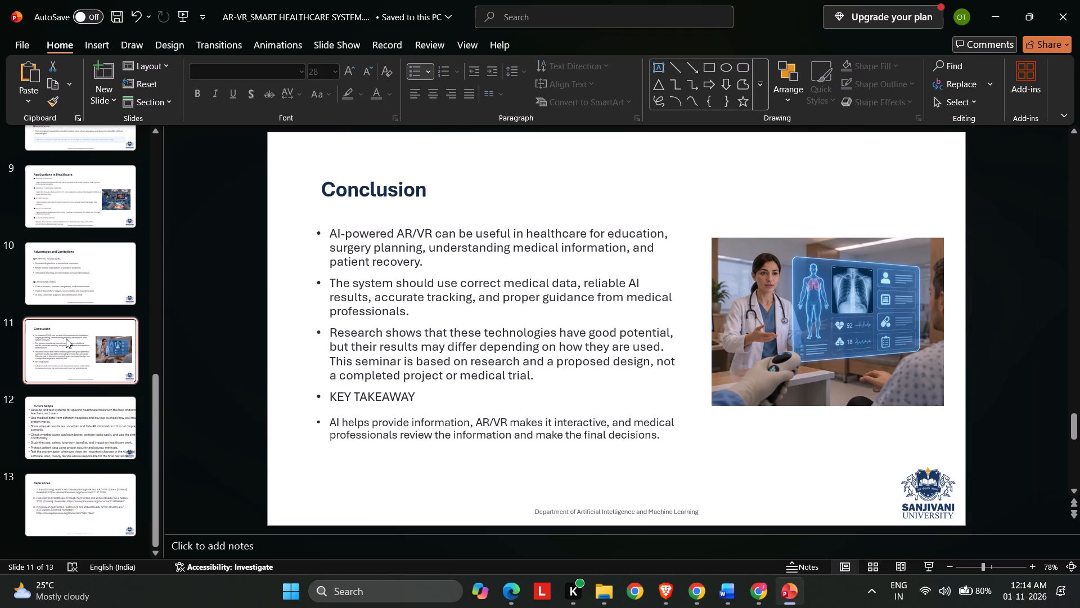
double_click(393, 342)
click(559, 316)
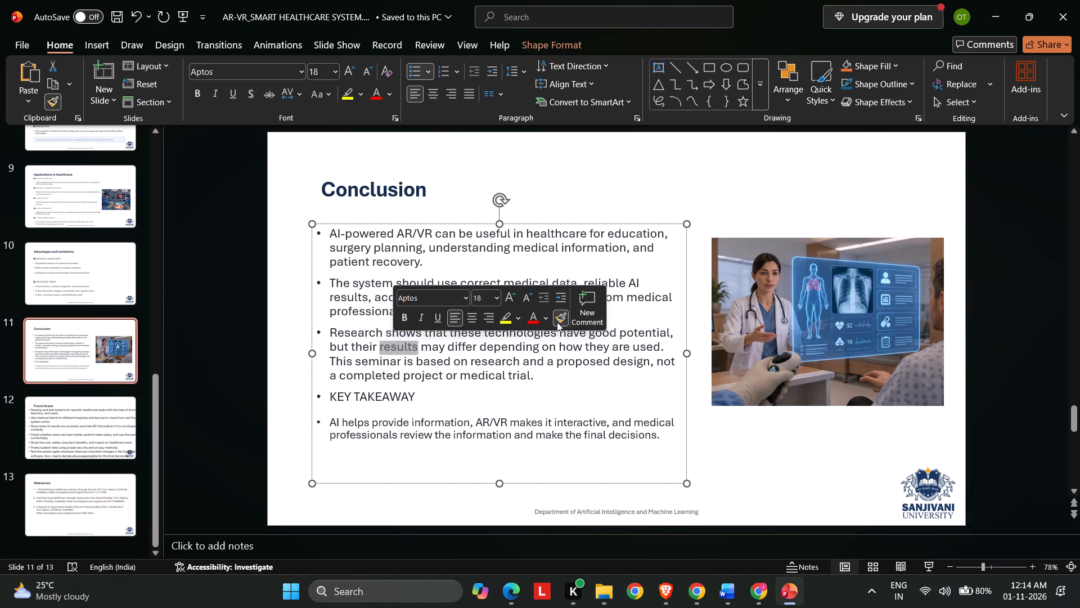
click(92, 436)
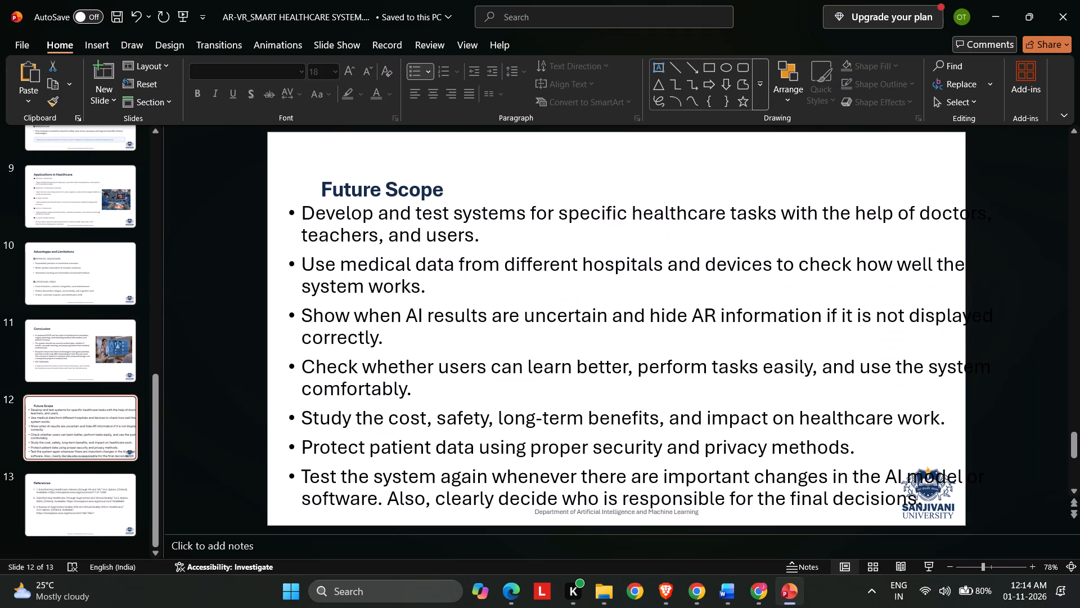
drag(302, 210, 983, 532)
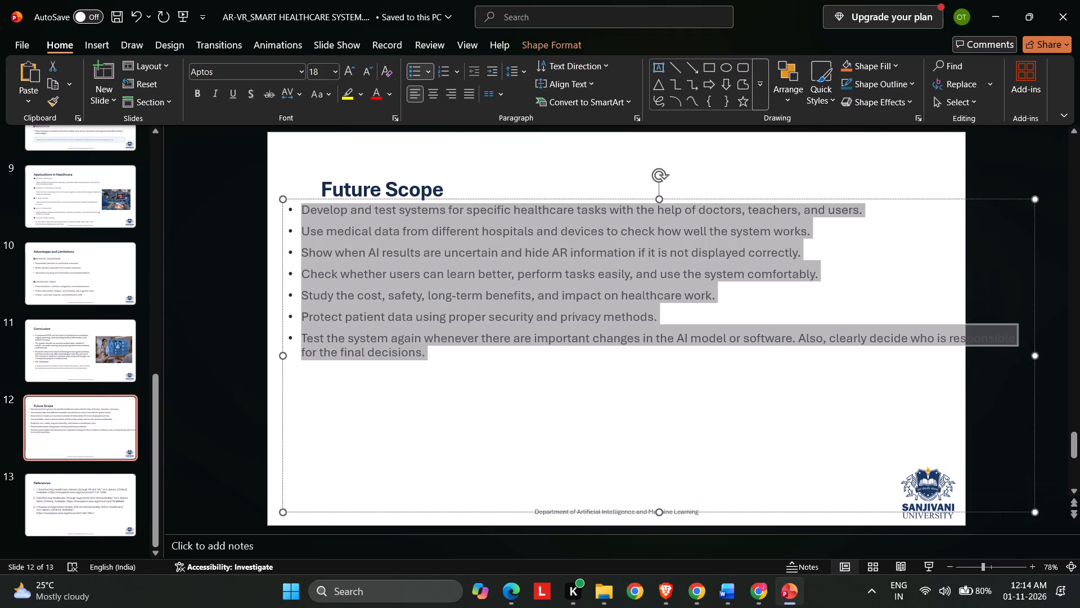
click(569, 440)
Shrink the Future Scope bullet text box to fit within the slide and centre it horizontally just below the title.
drag(1034, 513, 882, 414)
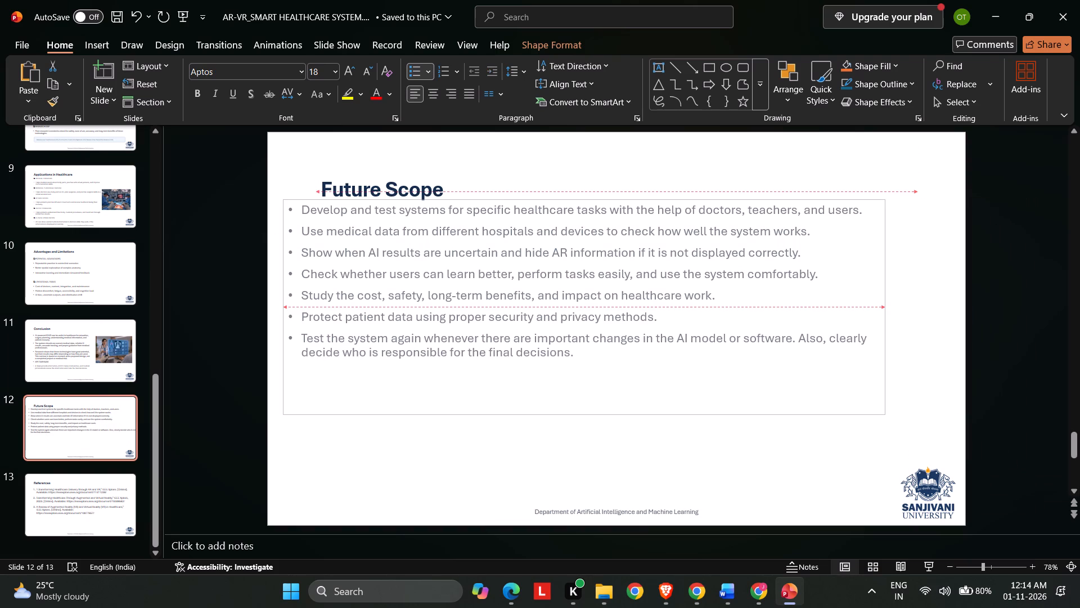
drag(882, 414, 881, 451)
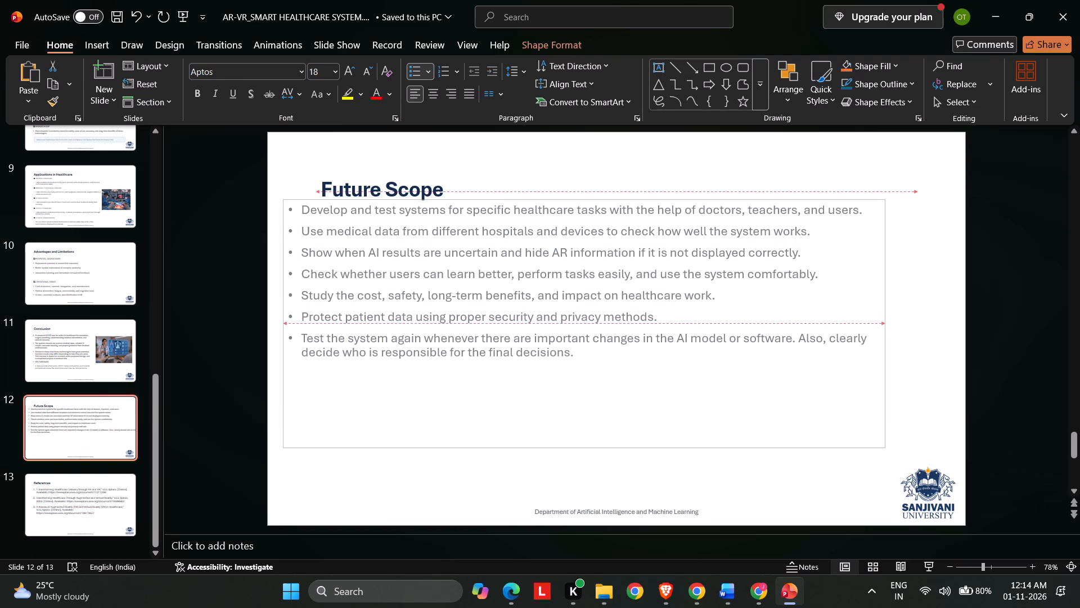
drag(881, 451, 887, 493)
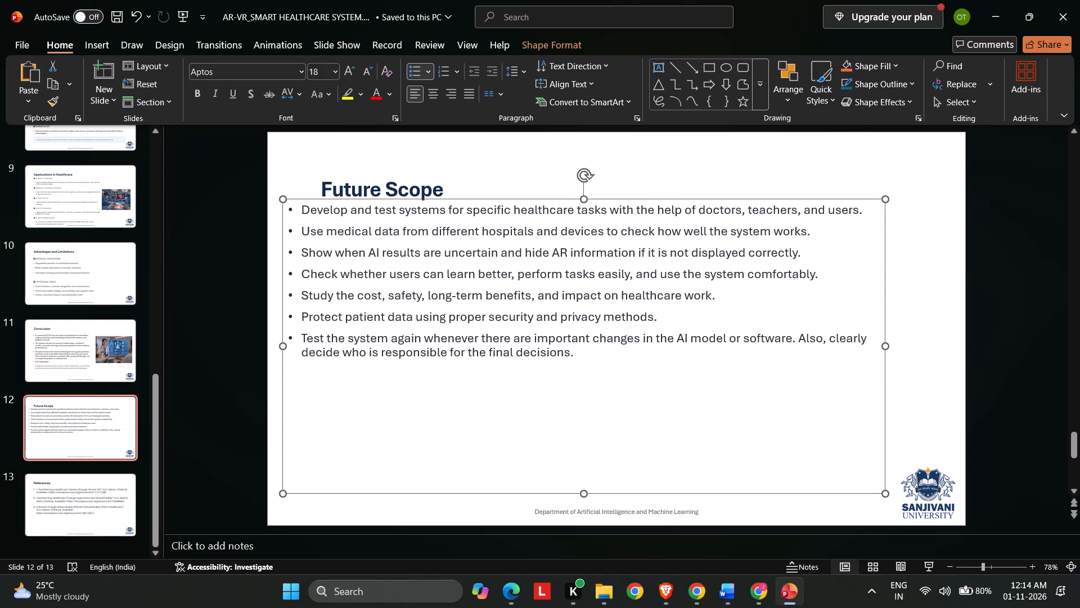
drag(831, 198, 863, 200)
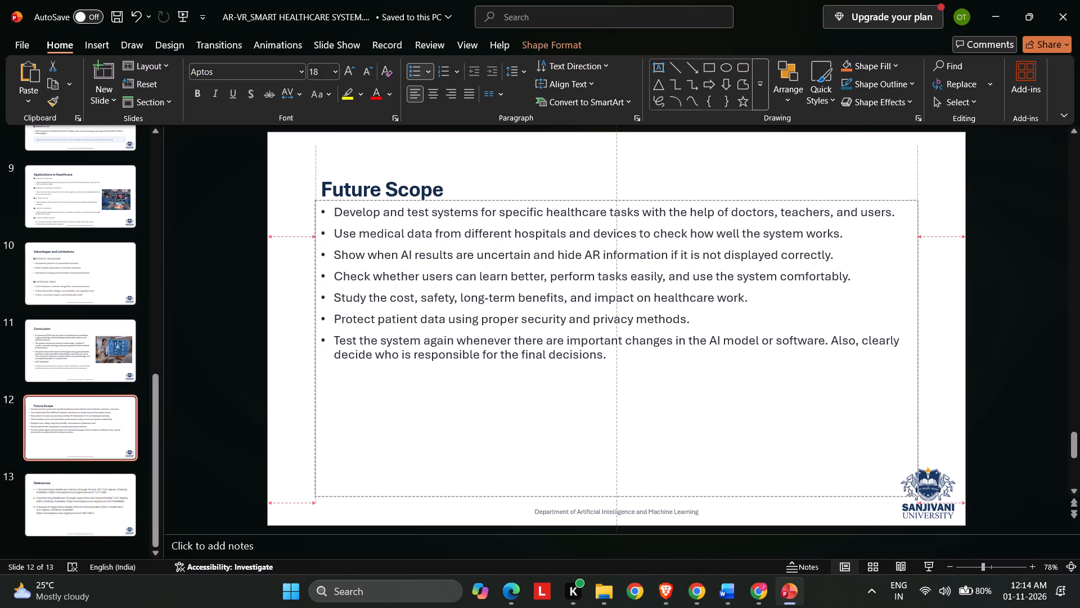
drag(863, 200, 864, 208)
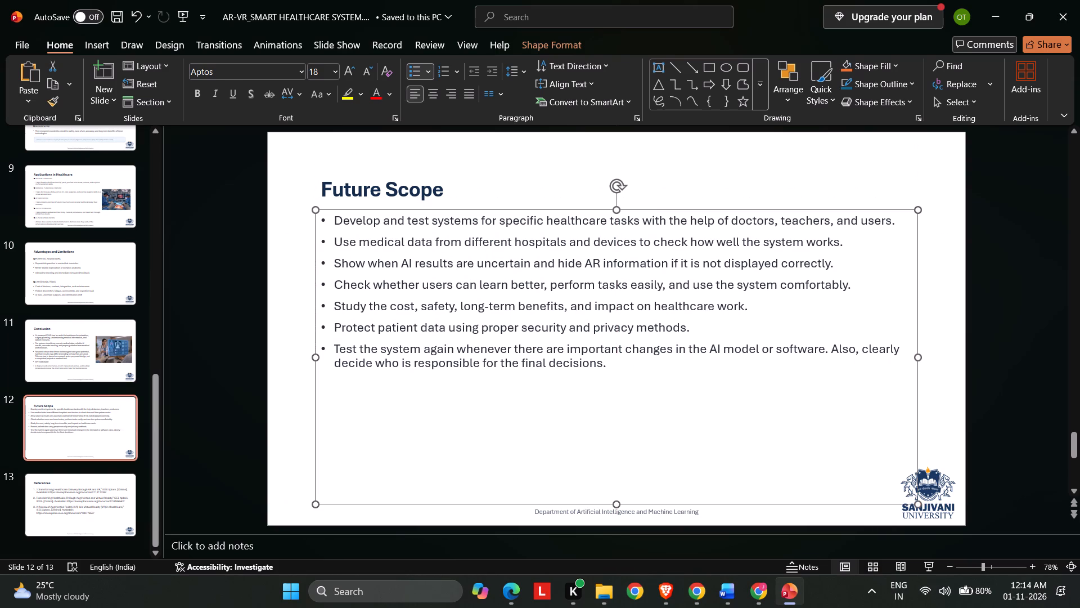
Set the font size of all seven Future Scope bullets to 22.
drag(619, 370, 368, 253)
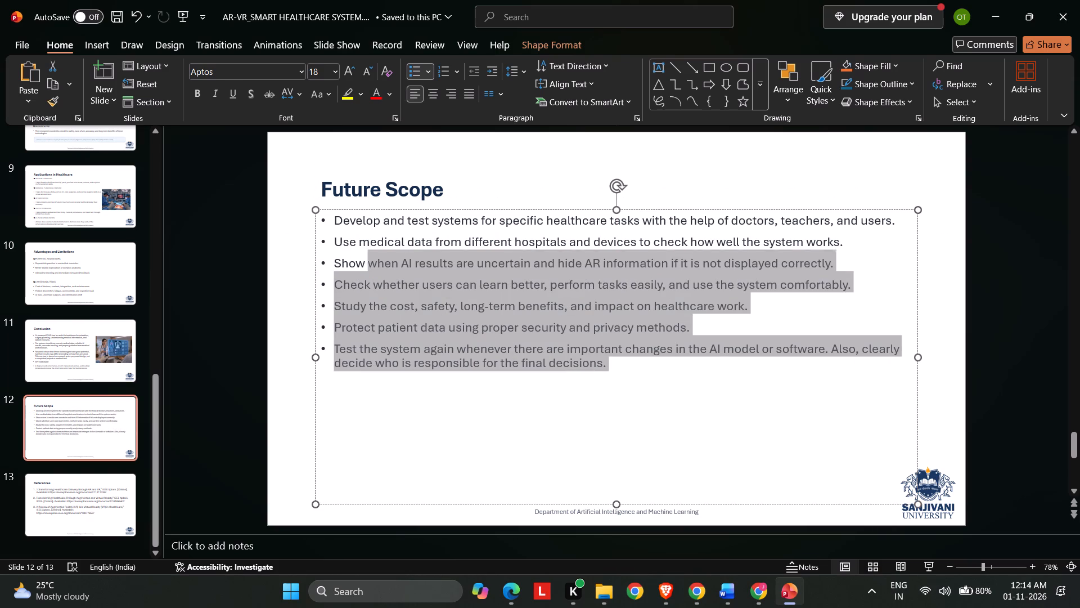
drag(368, 253, 346, 221)
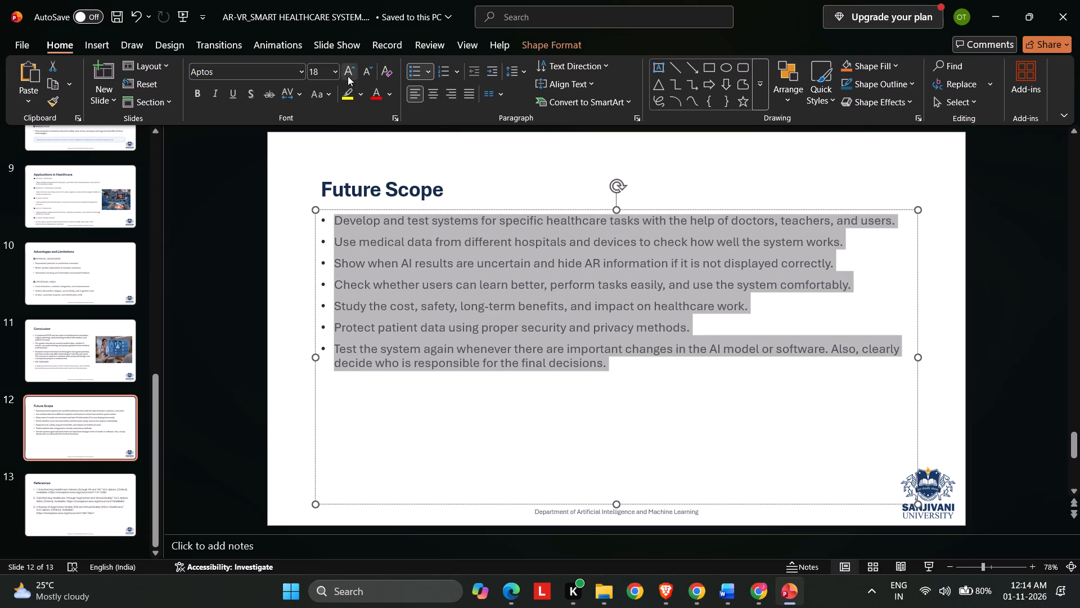
click(333, 70)
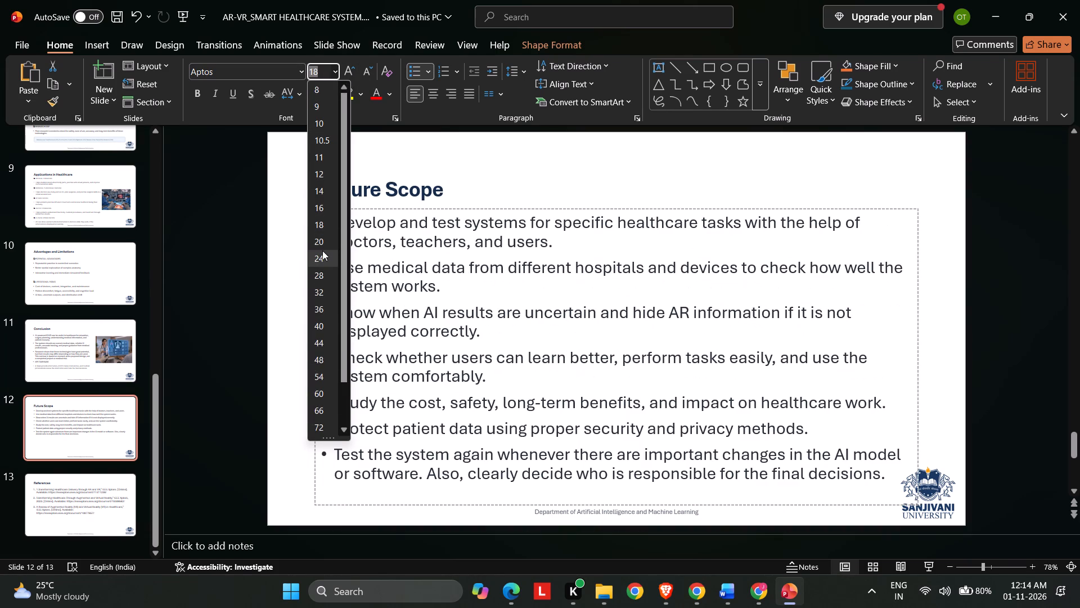
click(325, 66)
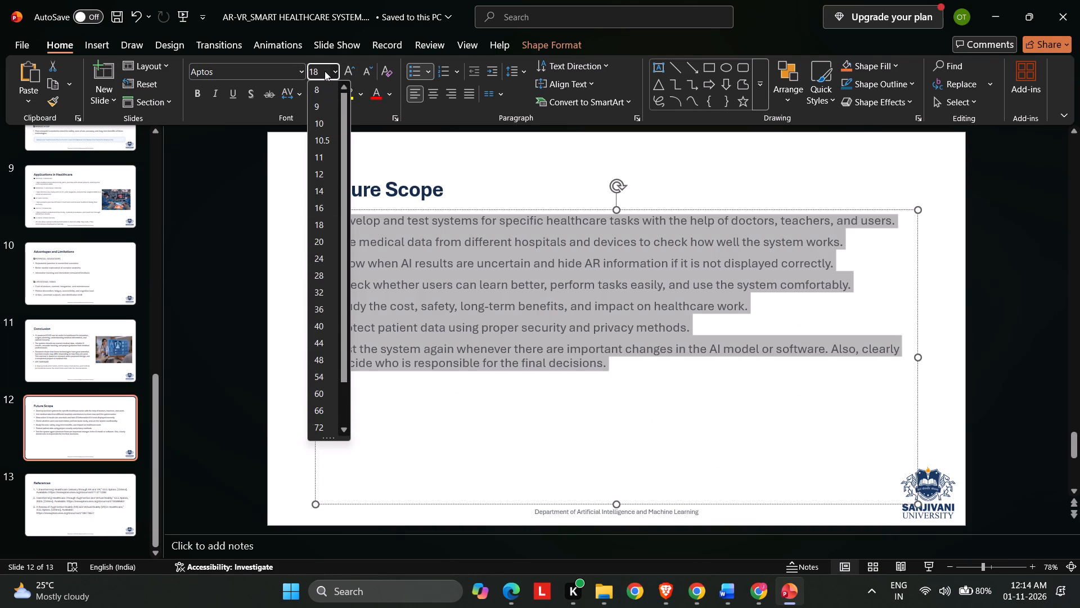
key(BackSpace)
key(BackSpace)
text(22)
key(Return)
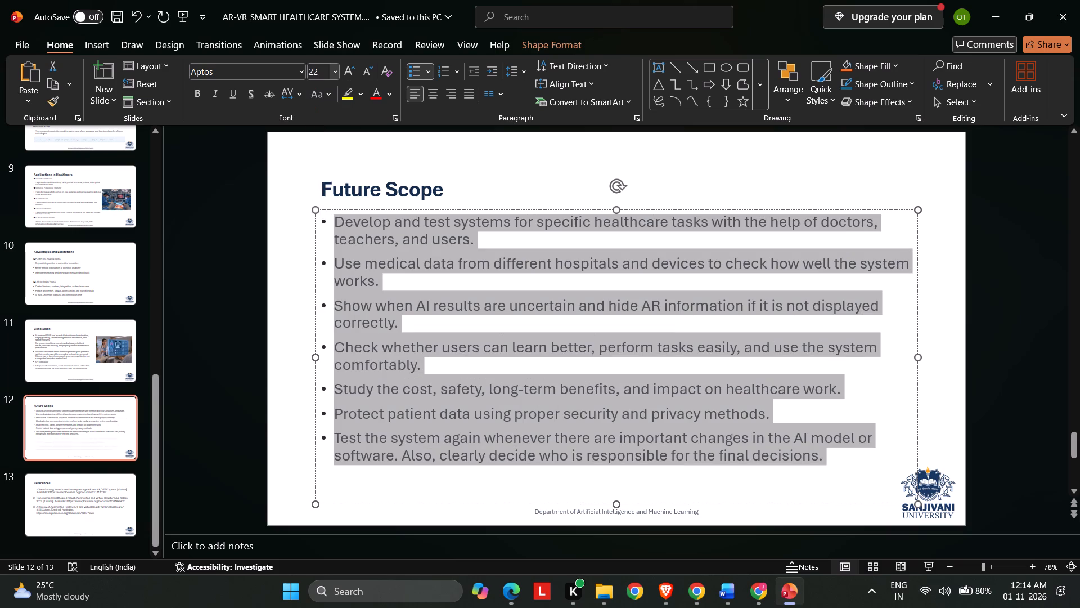
click(220, 213)
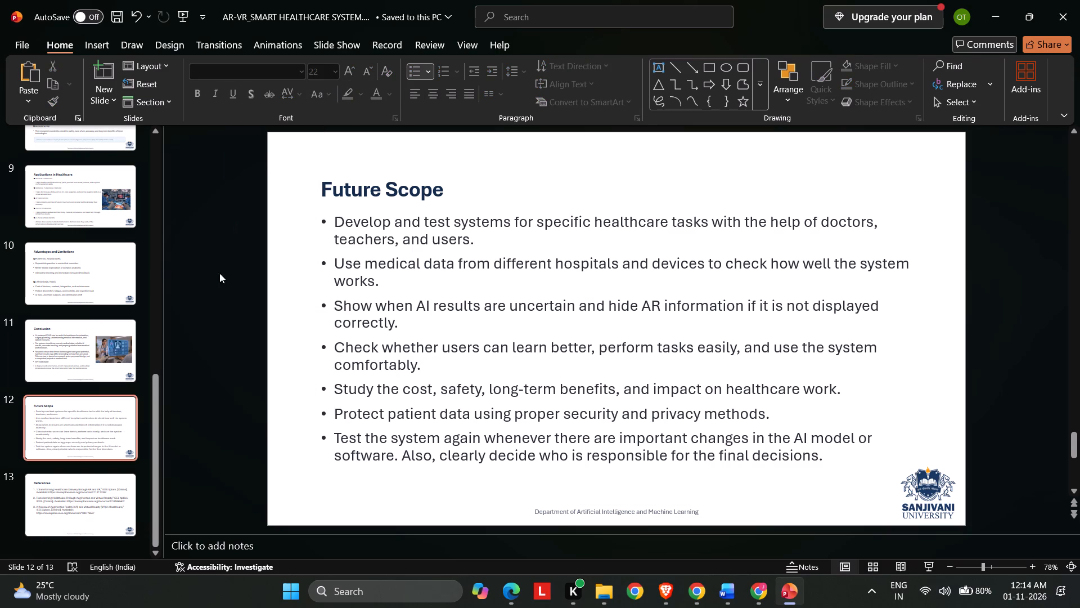
Review the slides from References back to Introduction: Three Technologies, One Workflow, checking their wording and formatting.
click(74, 497)
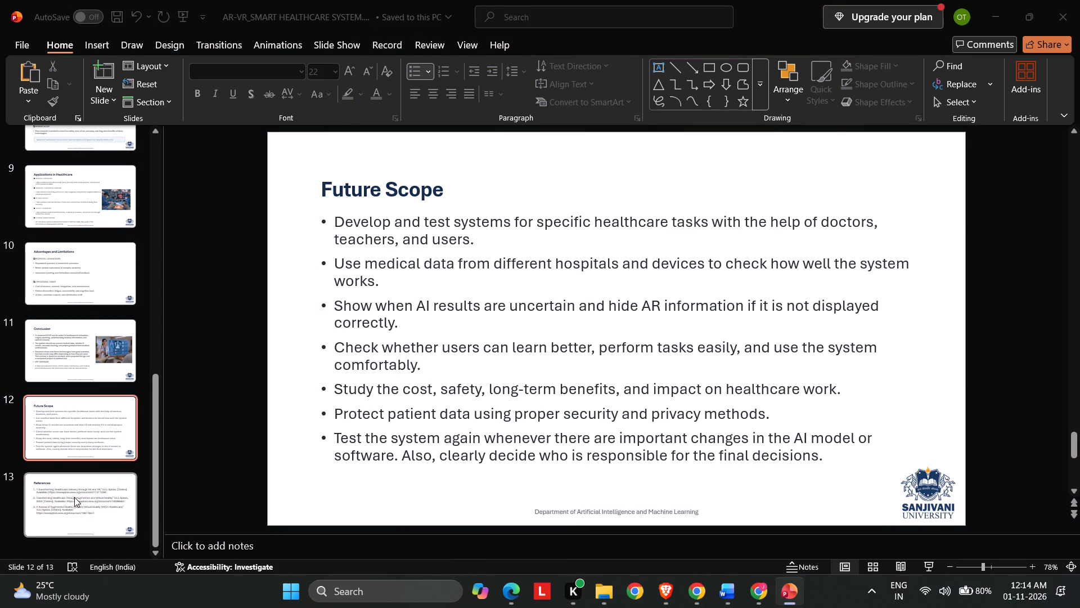
click(75, 499)
click(92, 433)
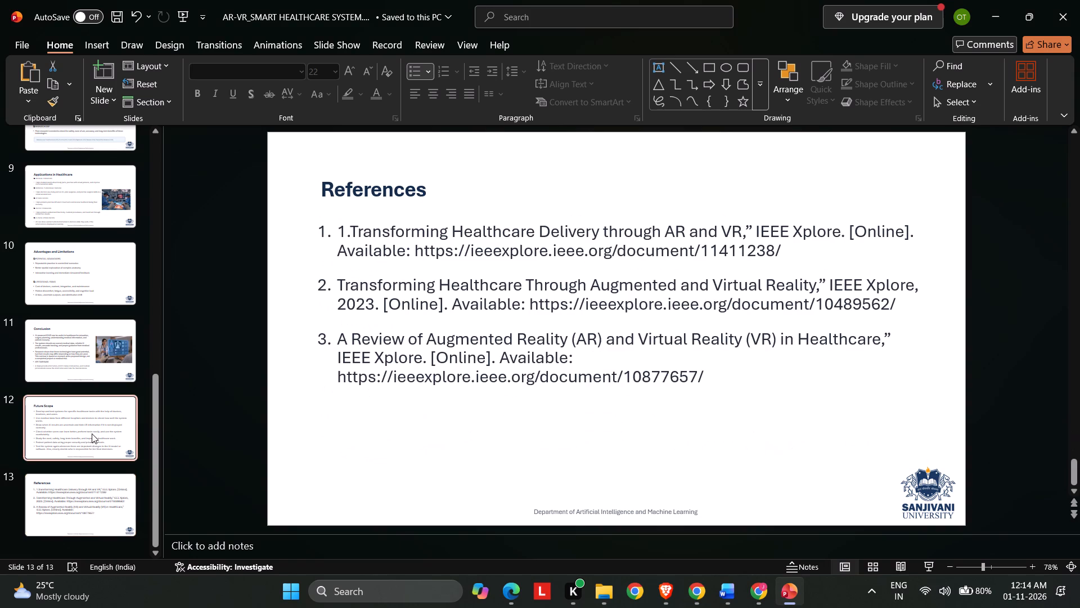
click(77, 356)
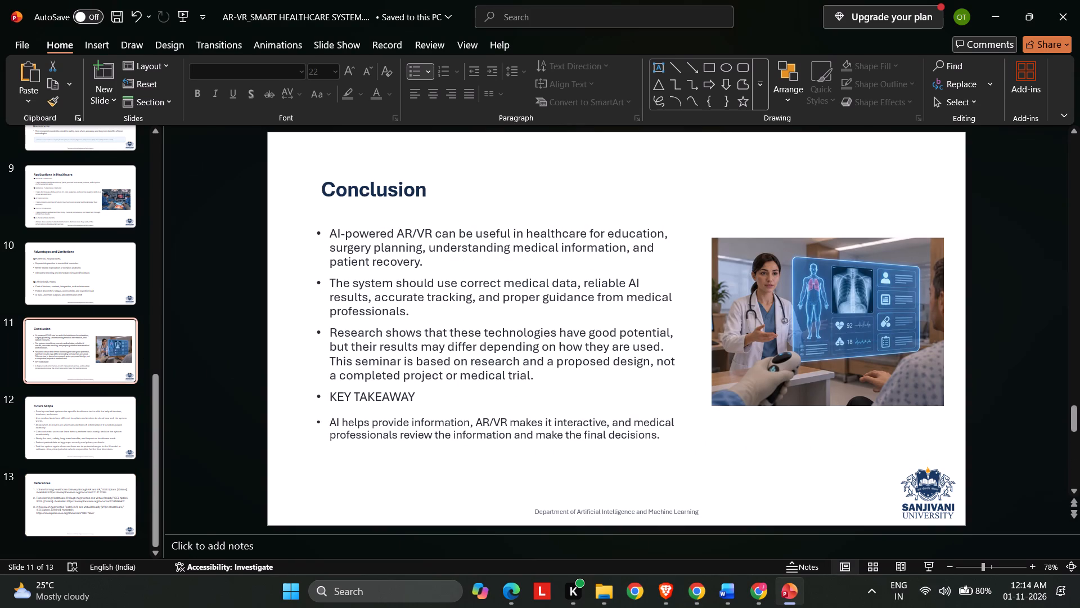
click(106, 292)
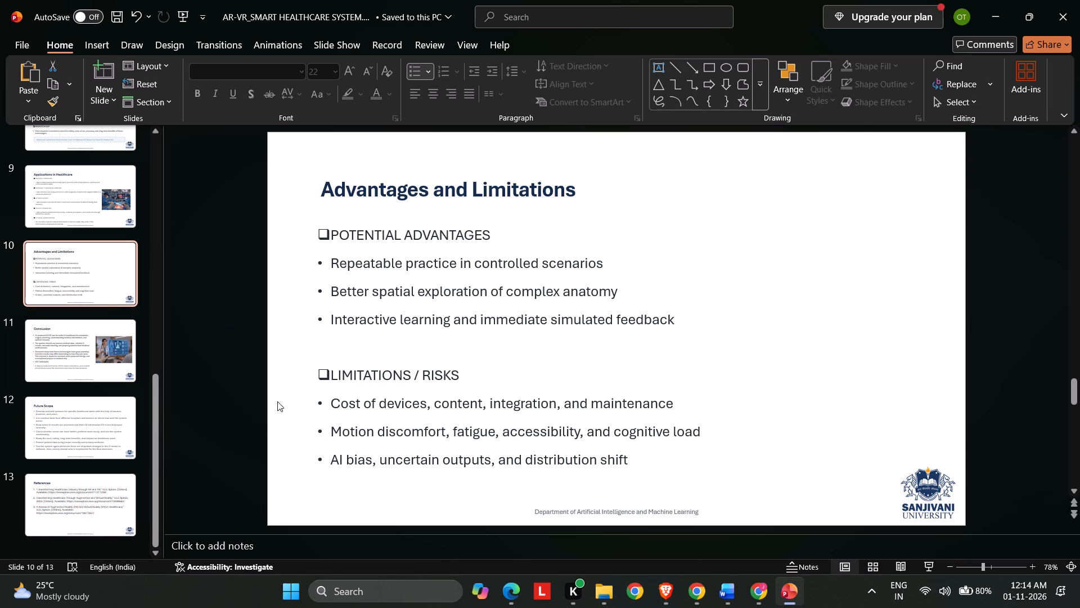
click(102, 294)
click(101, 340)
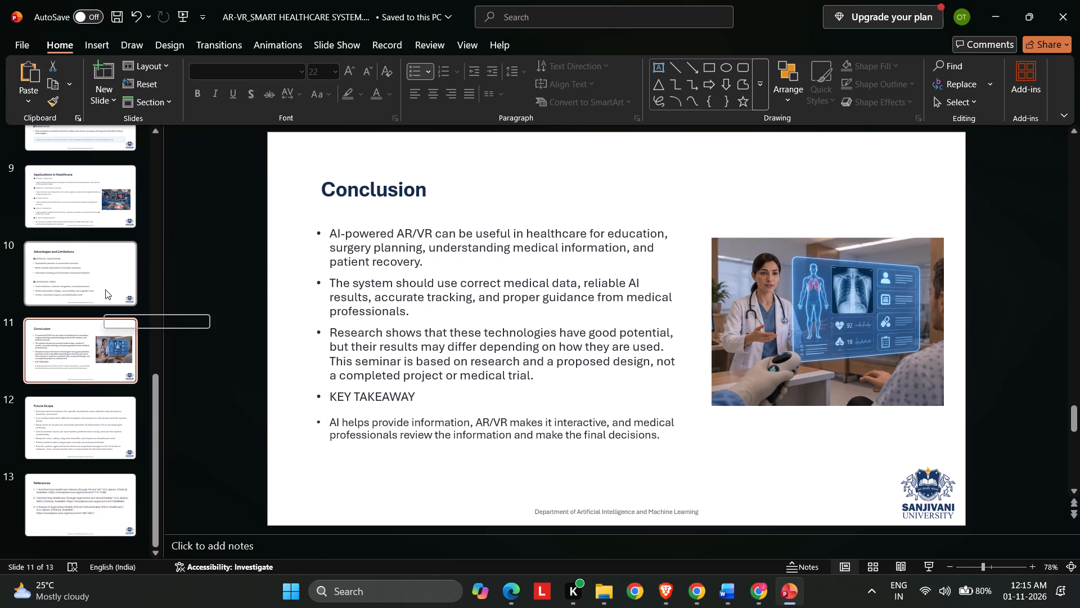
click(98, 214)
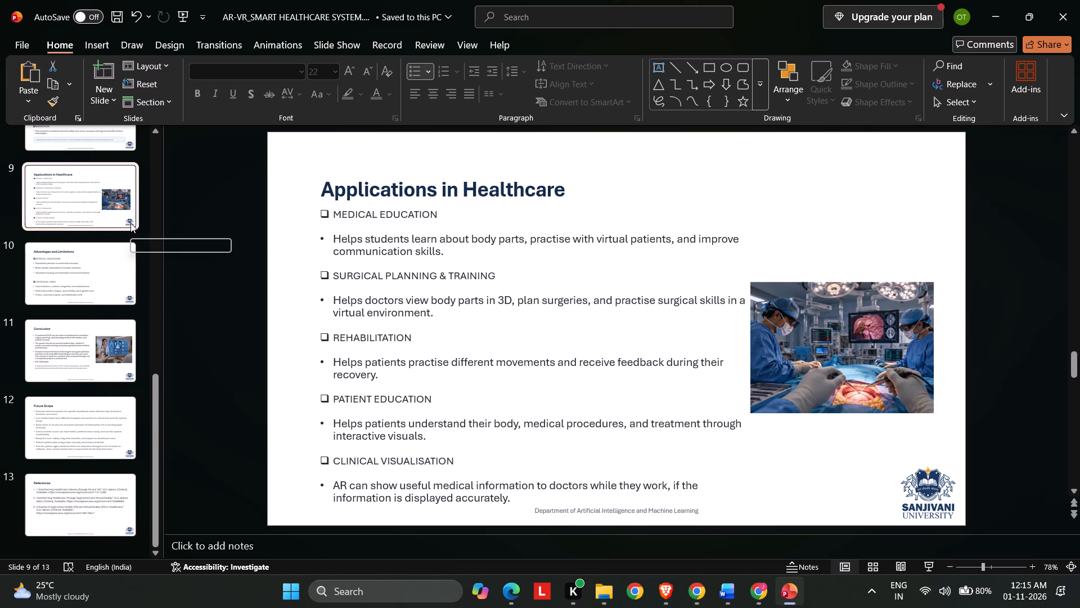
scroll(132, 221, up, 2)
scroll(105, 265, up, 3)
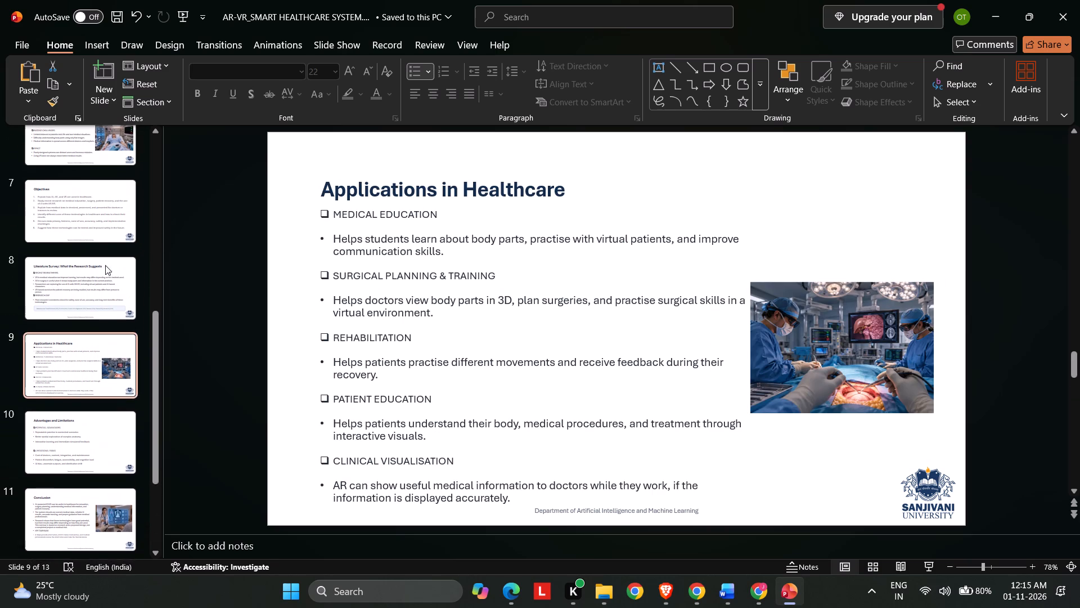
click(96, 312)
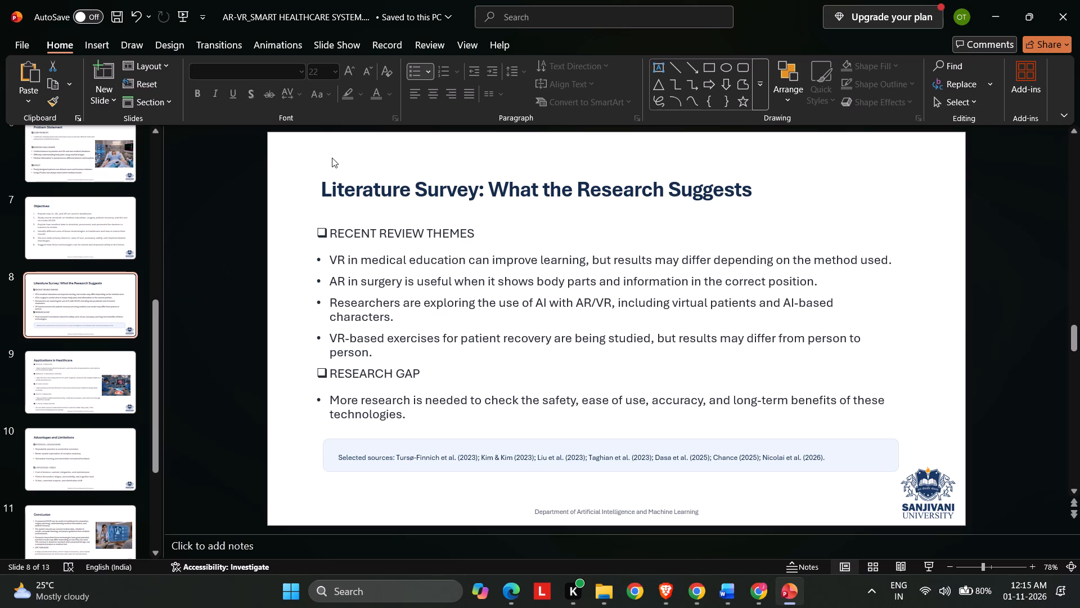
click(133, 234)
scroll(133, 234, up, 2)
click(112, 233)
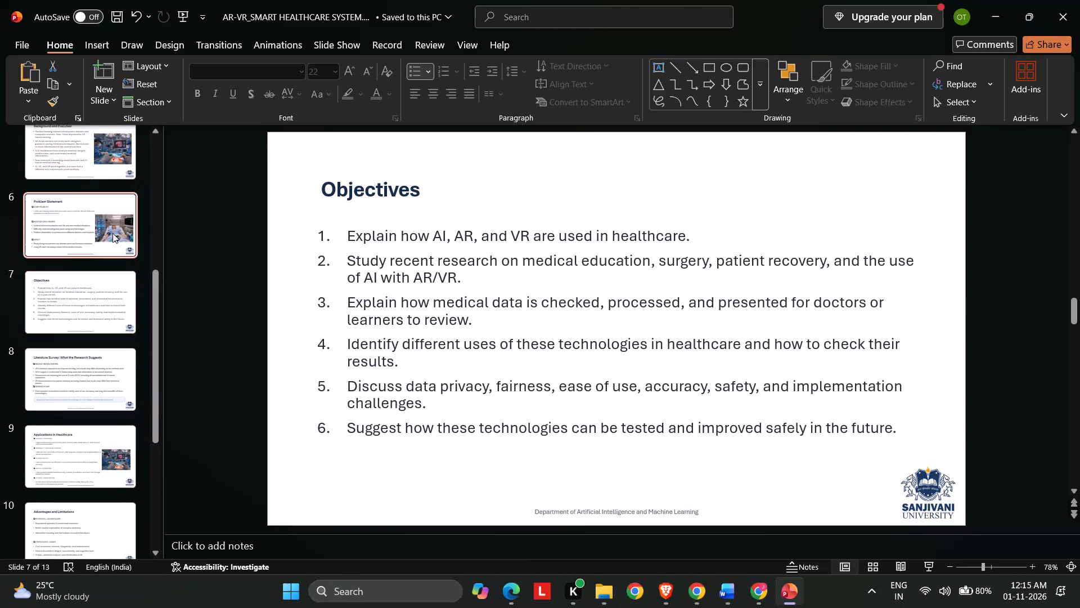
scroll(112, 221, up, 1)
click(96, 203)
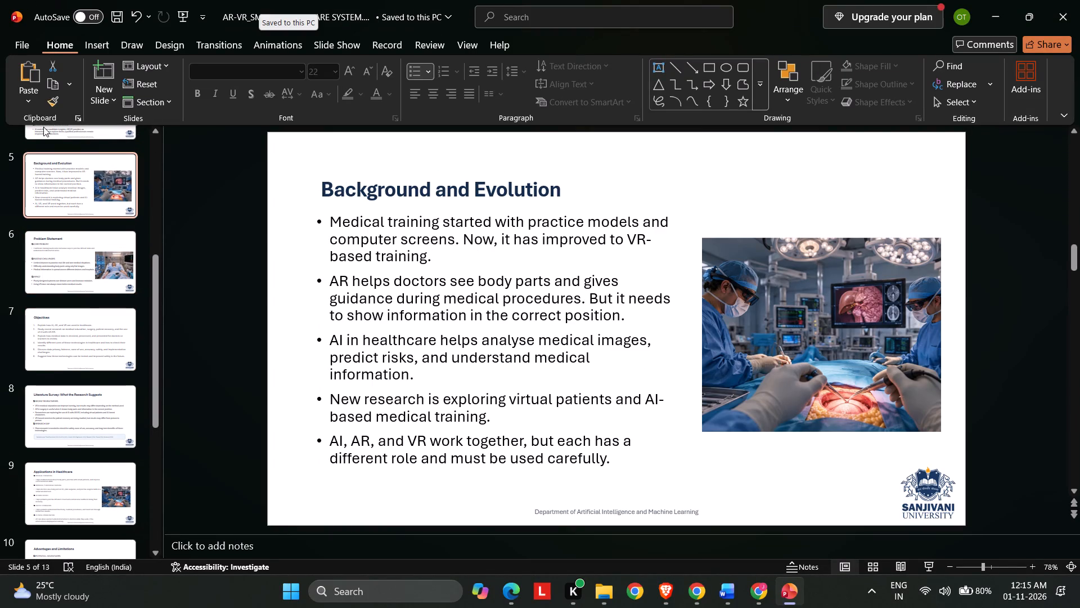
scroll(32, 206, up, 3)
click(50, 211)
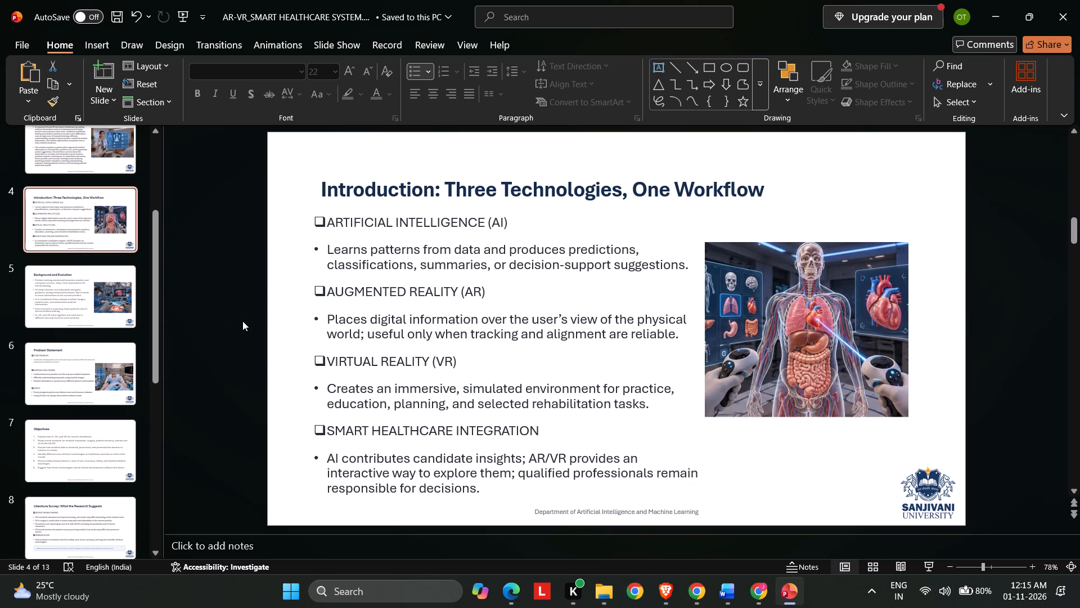
key(shift+super+s)
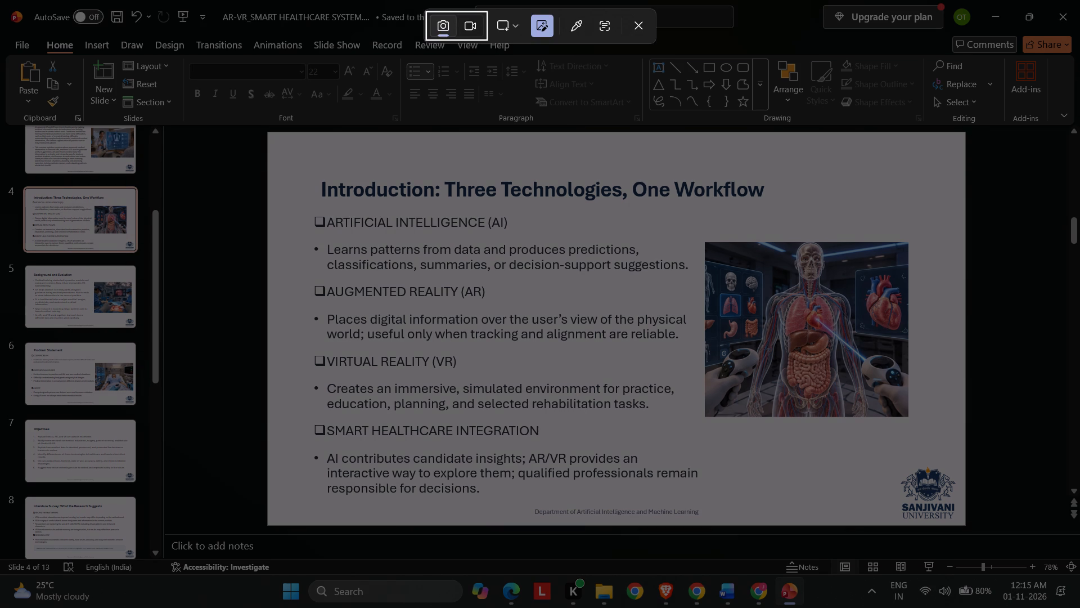
drag(302, 169, 658, 502)
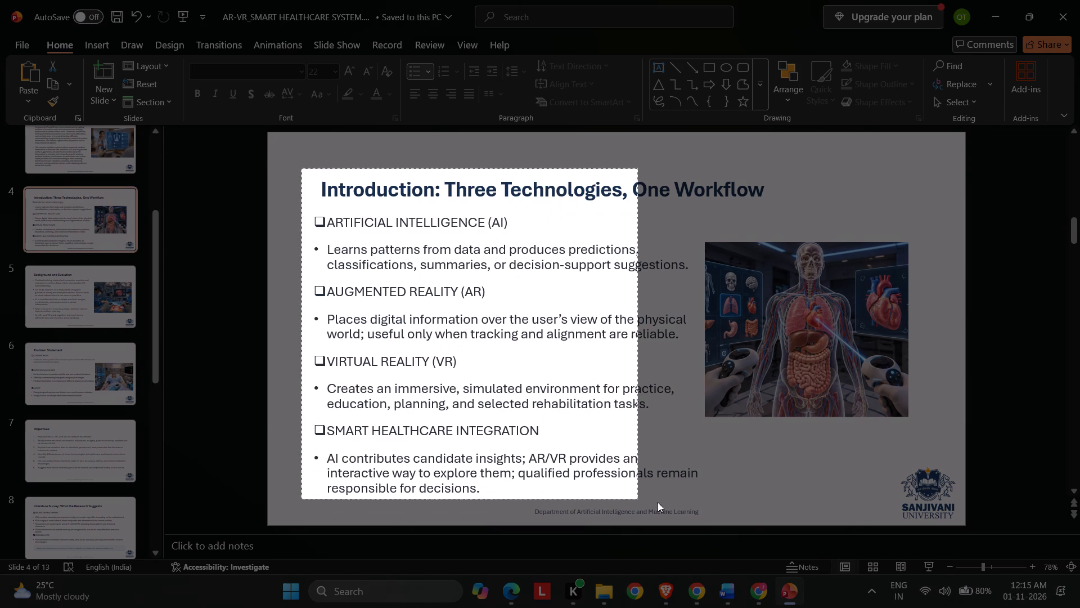
drag(658, 502, 806, 509)
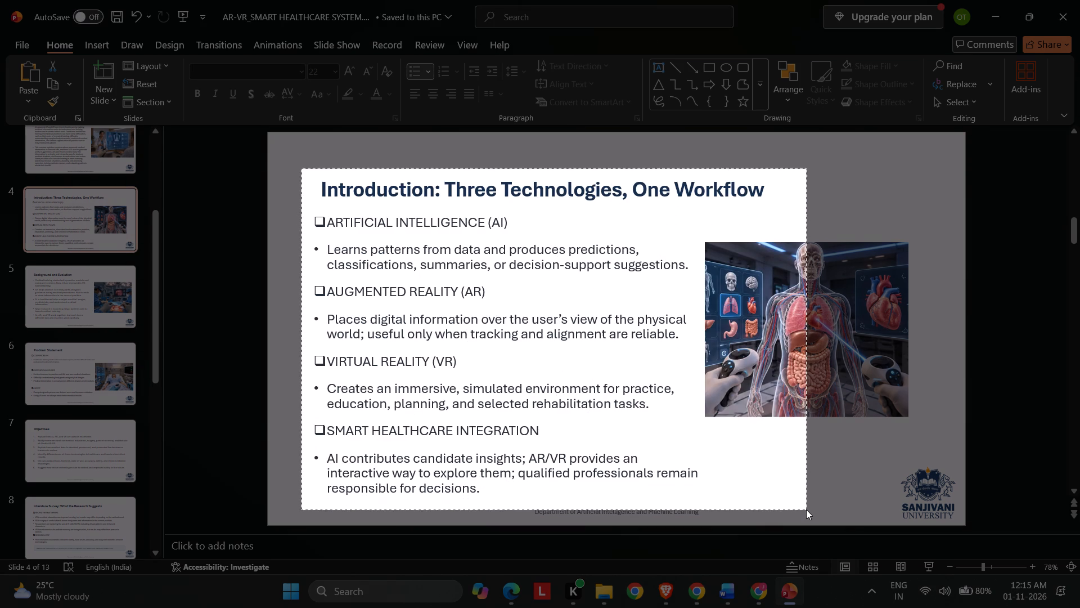
drag(806, 509, 942, 502)
key(ctrl+c)
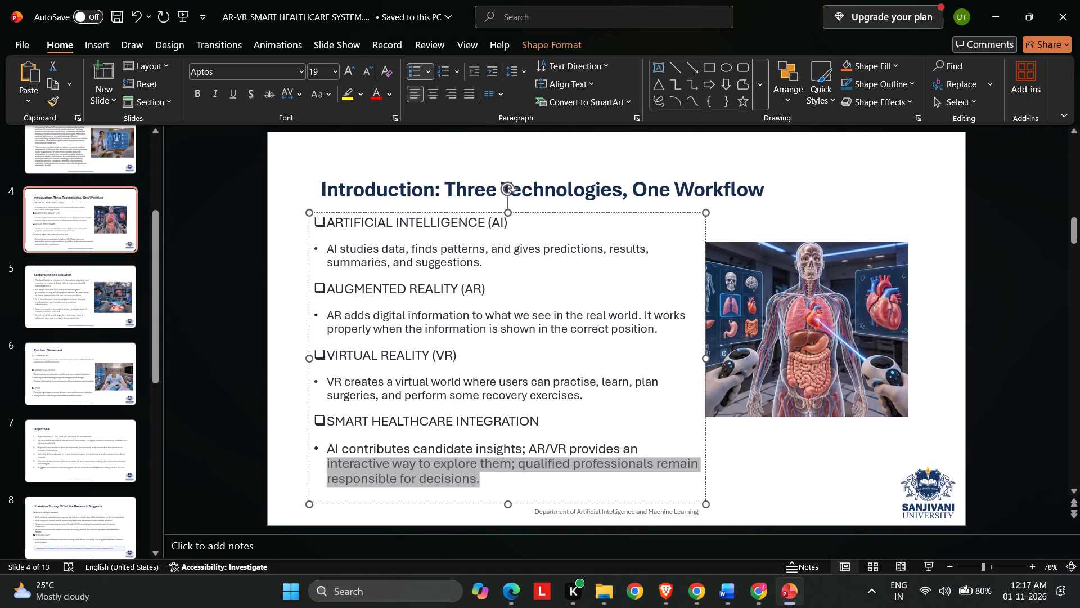
drag(329, 457, 328, 455)
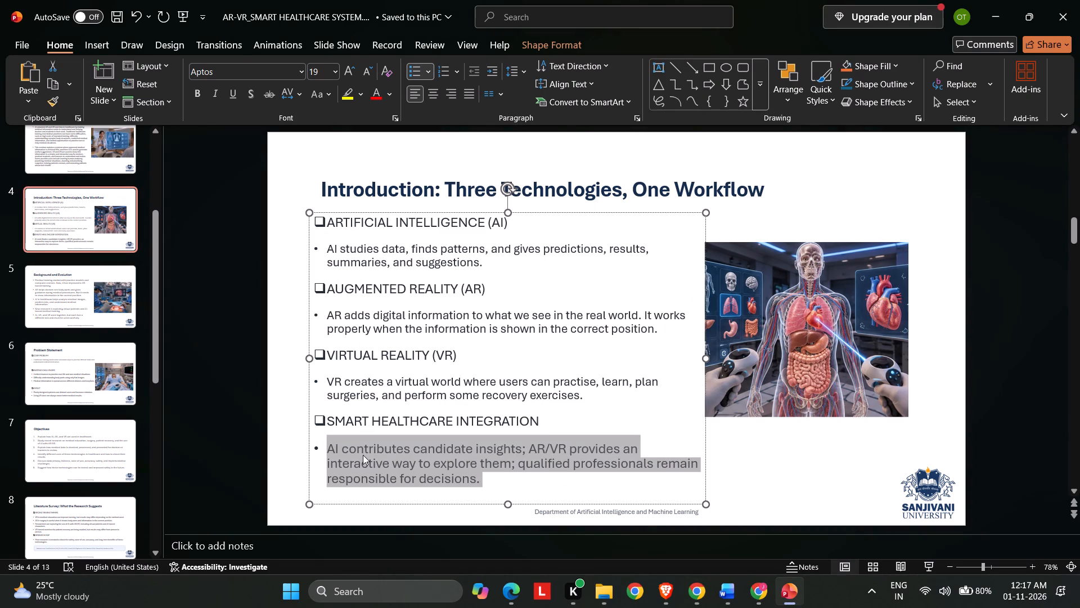
key(ctrl+v)
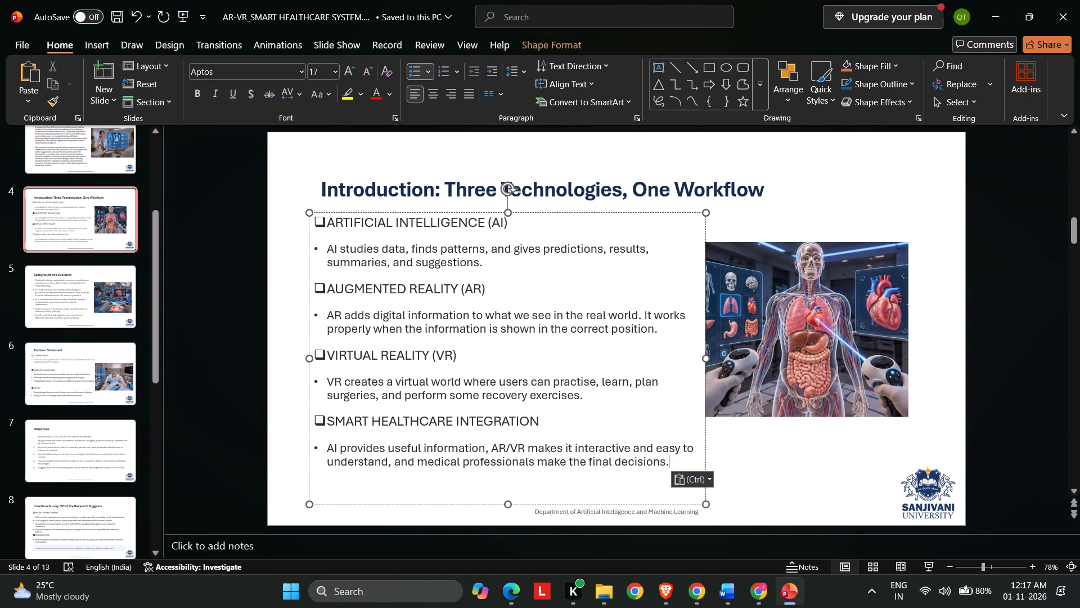
Copy the formatting of the Virtual Reality bullet text onto the whole Smart Healthcare Integration bullet with Format Painter.
double_click(474, 385)
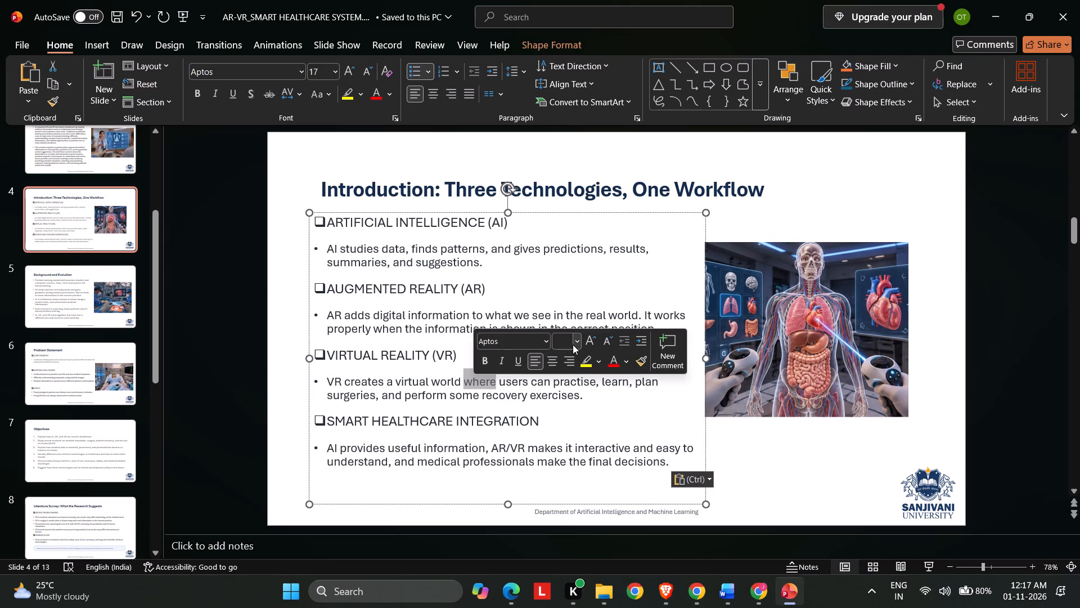
click(637, 359)
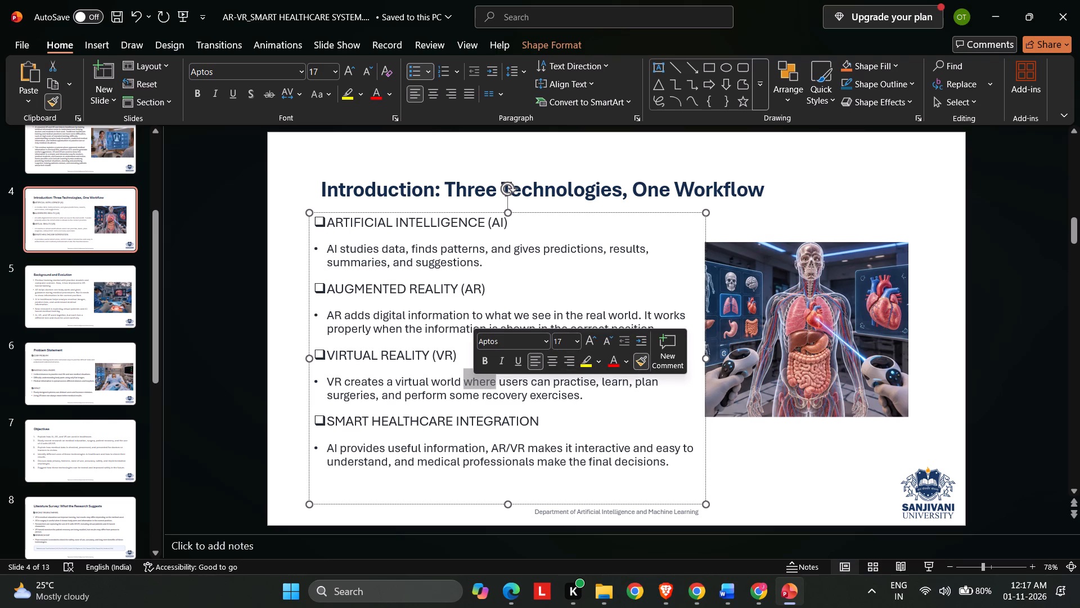
drag(329, 450, 450, 482)
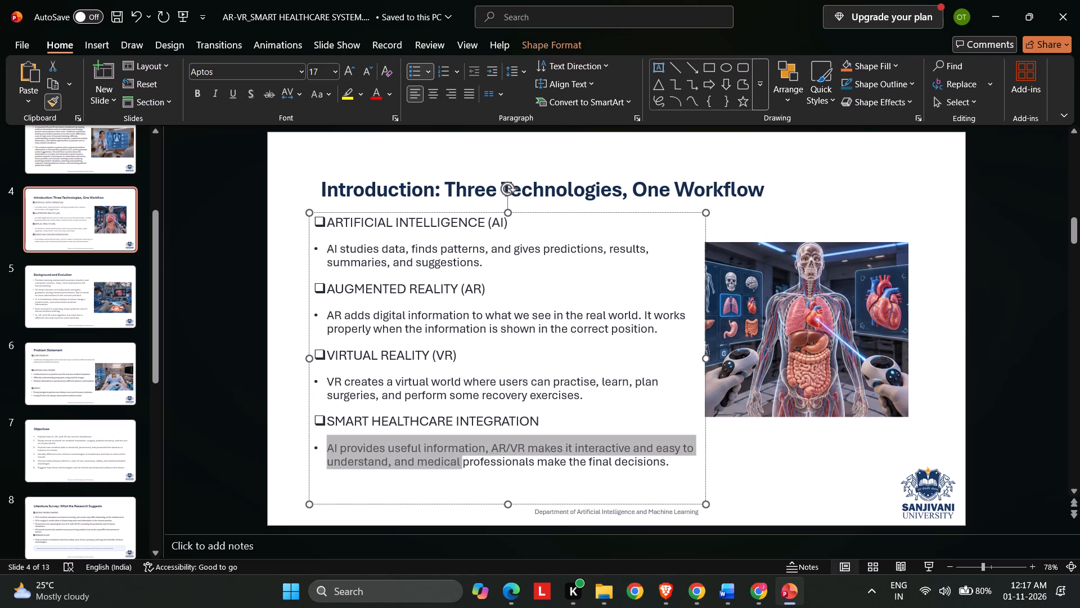
drag(450, 482, 670, 470)
click(735, 477)
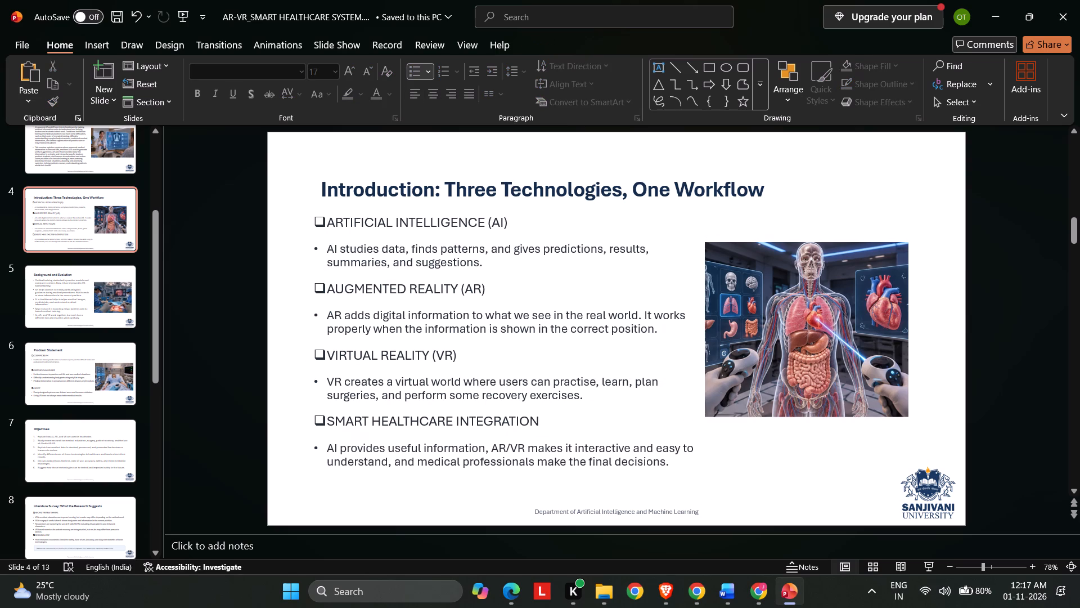
Review the Index, Abstract, Introduction and Background and Evolution slides, comparing their wording and formatting.
scroll(57, 215, up, 3)
click(101, 258)
scroll(246, 248, up, 1)
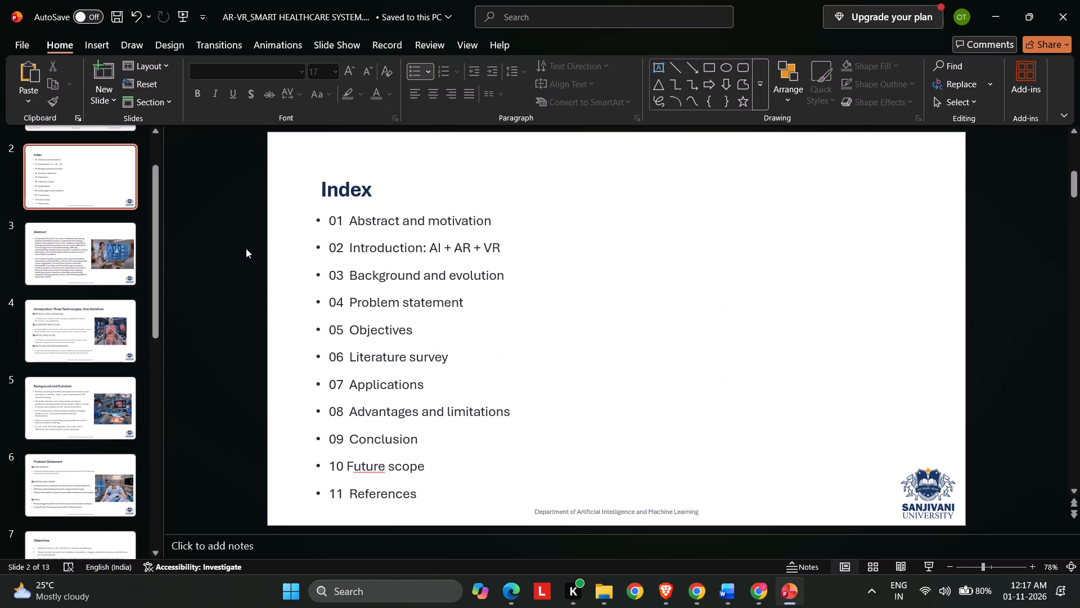
click(119, 261)
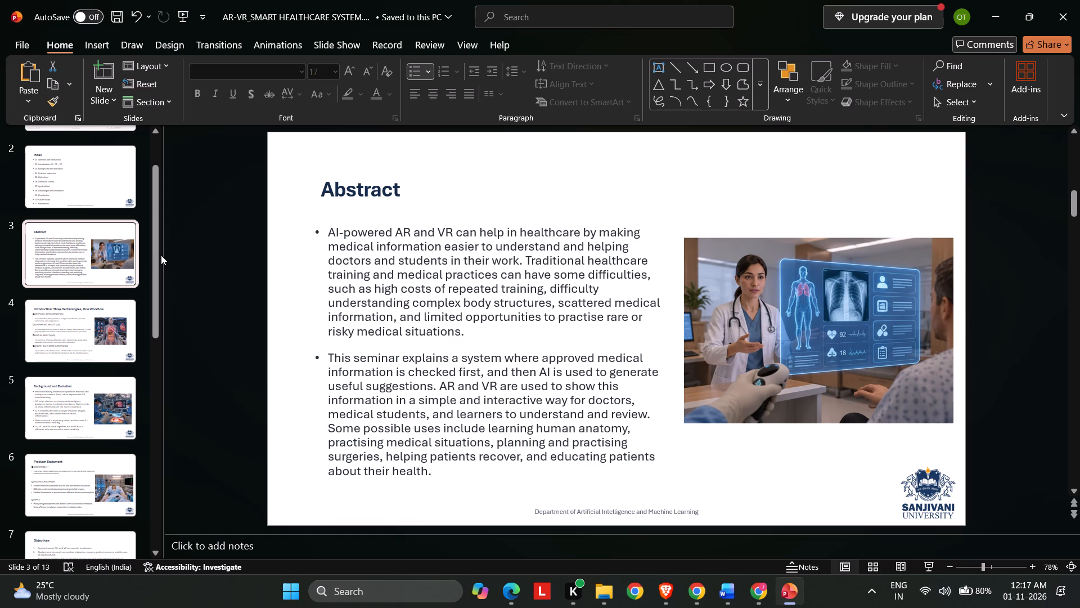
click(93, 337)
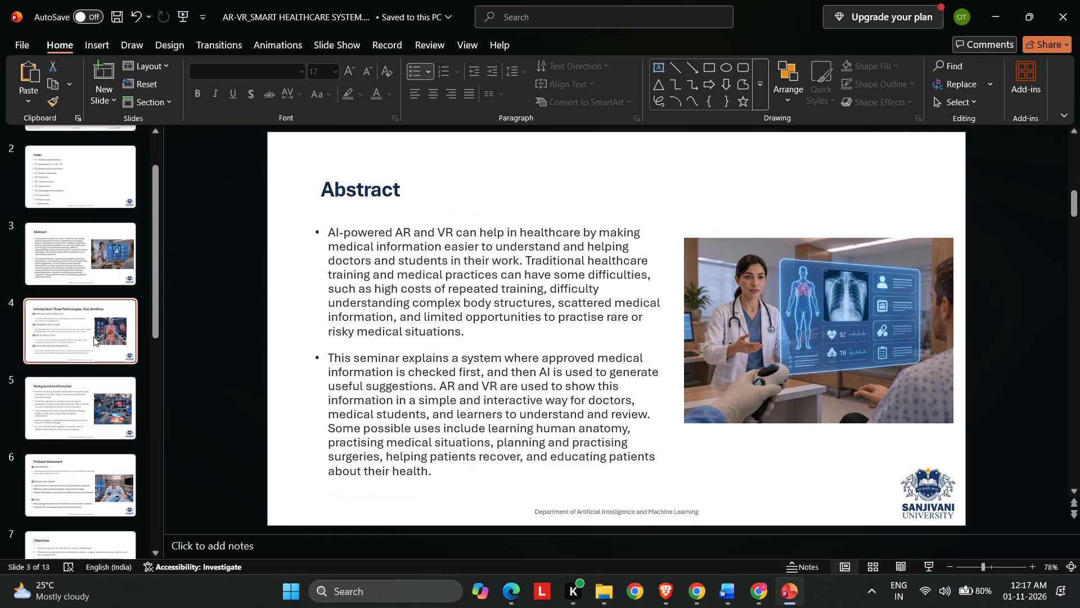
click(71, 409)
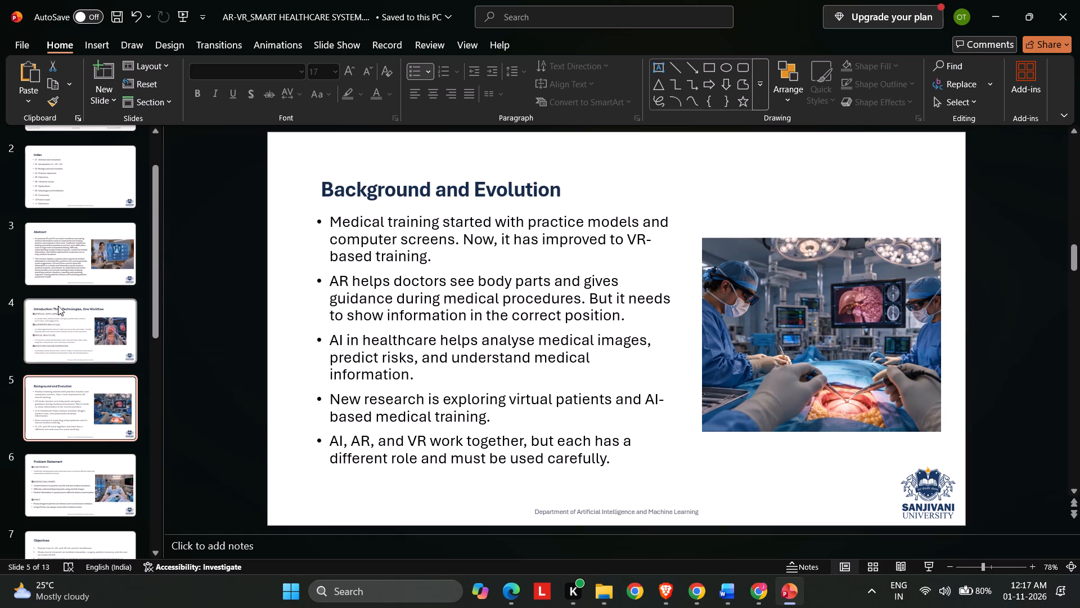
click(54, 276)
click(98, 323)
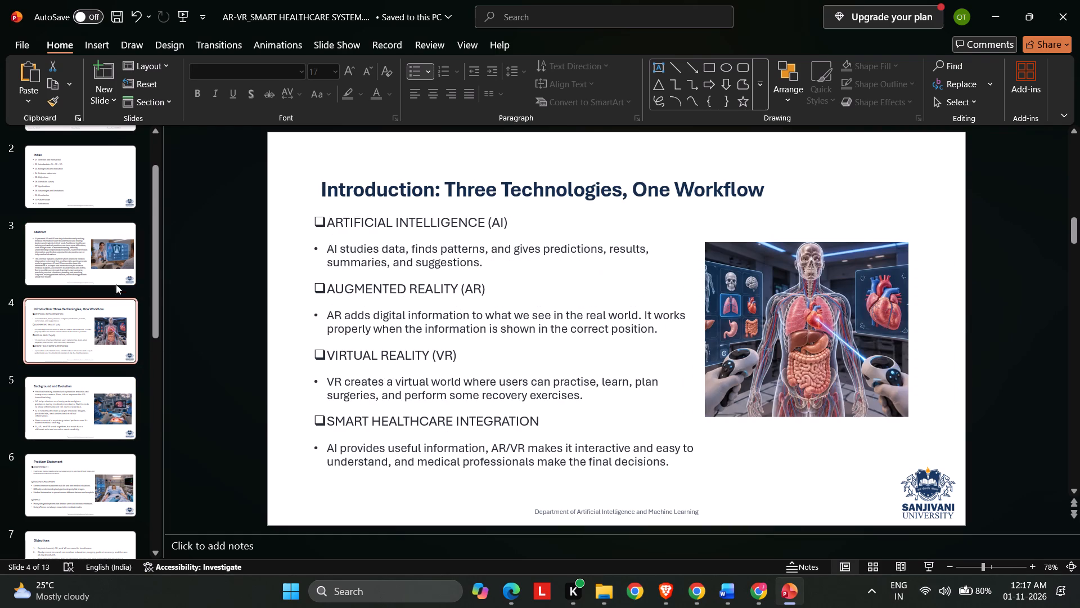
click(78, 202)
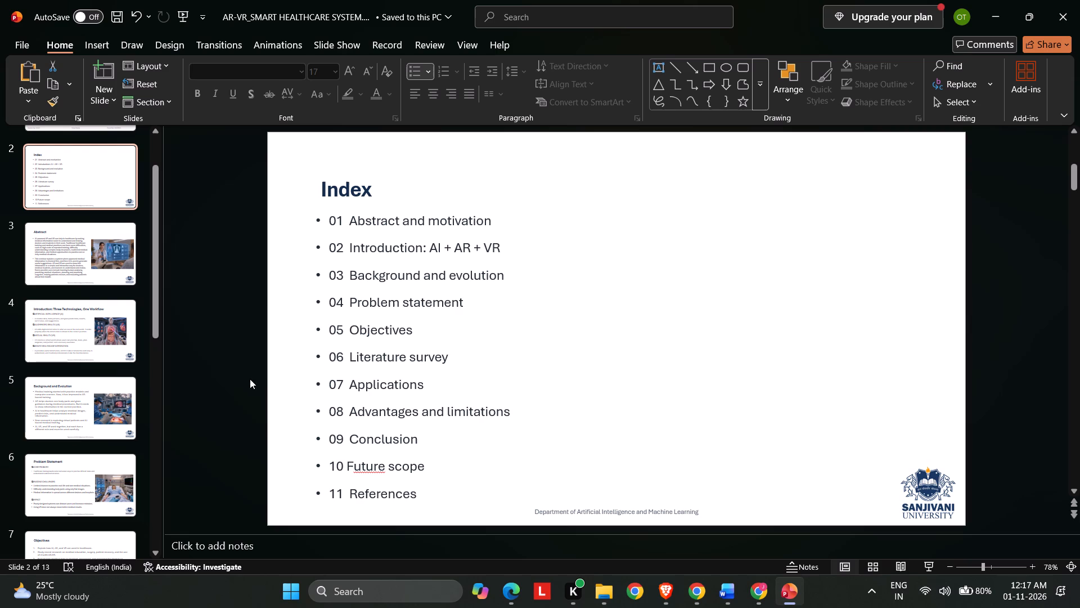
click(114, 272)
click(79, 343)
scroll(79, 343, down, 2)
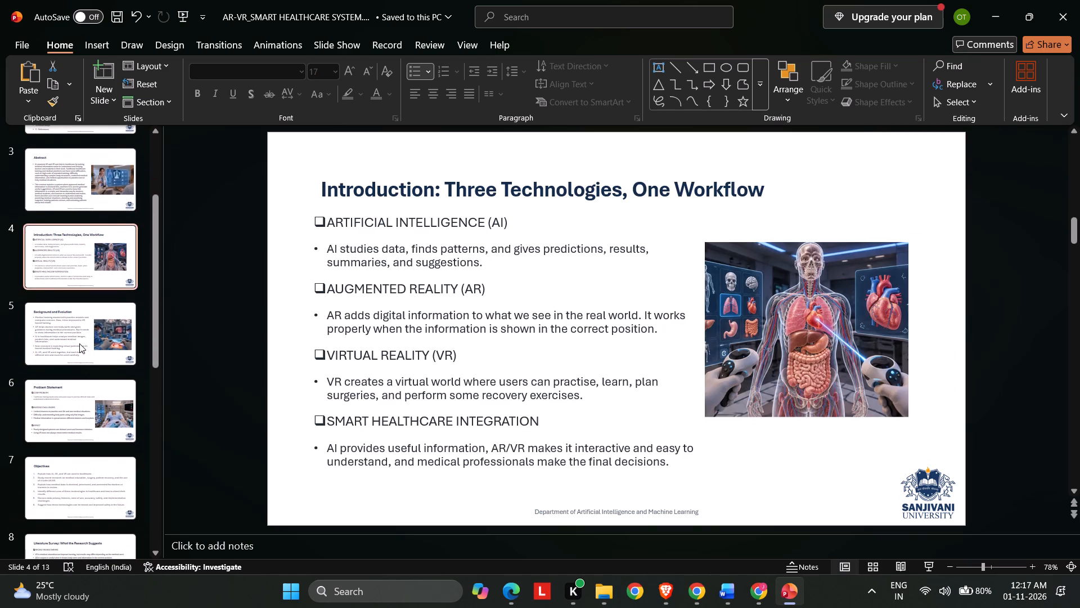
click(79, 343)
click(97, 283)
scroll(97, 283, up, 2)
click(102, 258)
scroll(106, 283, down, 2)
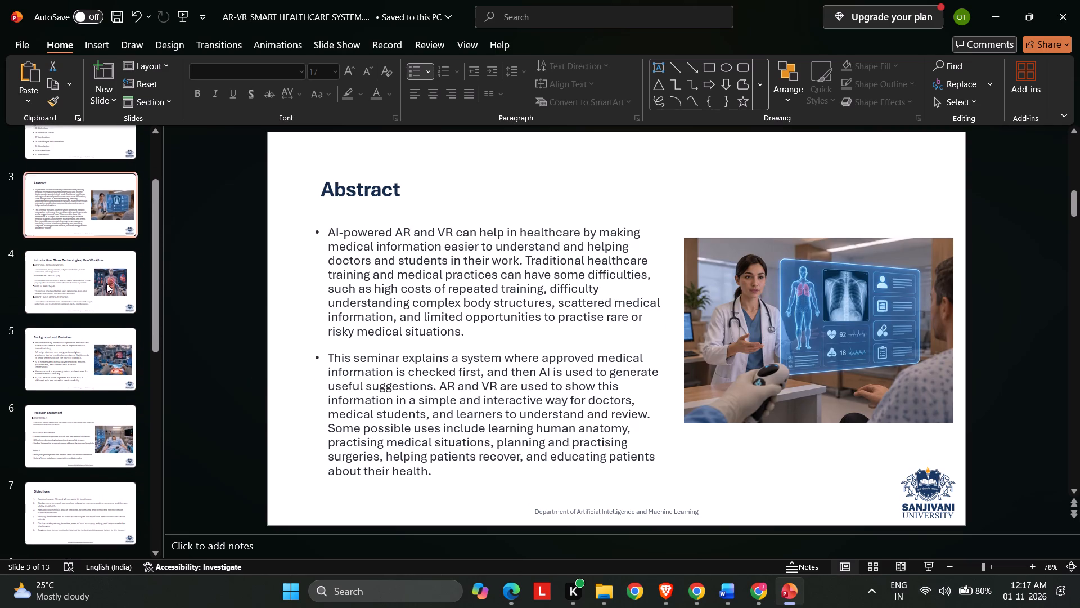
Check the Problem Statement and Introduction slides, ending on the title slide.
click(88, 355)
click(88, 409)
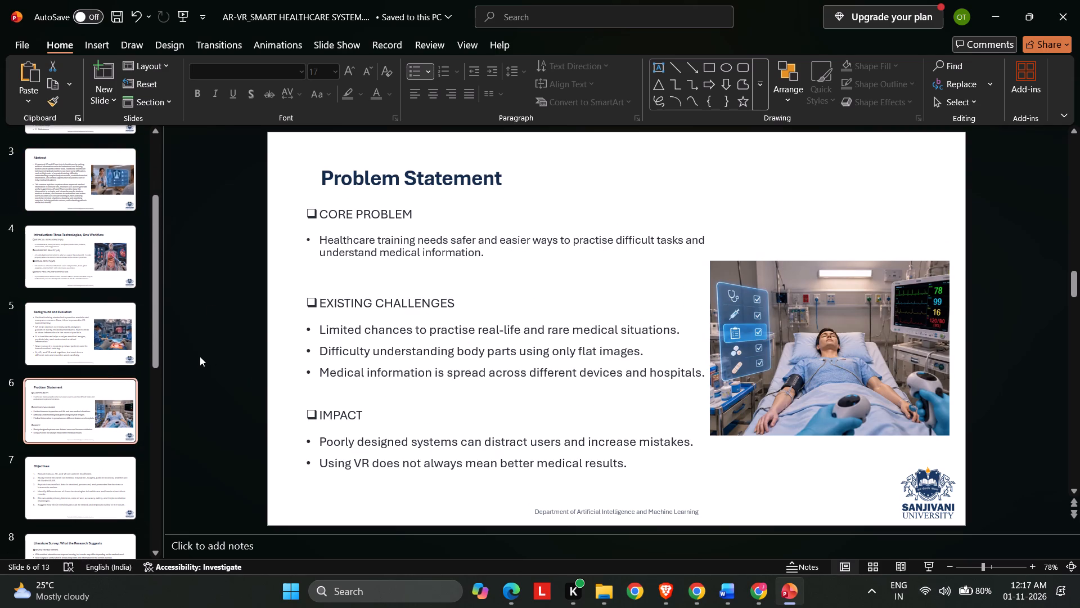
click(71, 242)
scroll(71, 242, up, 4)
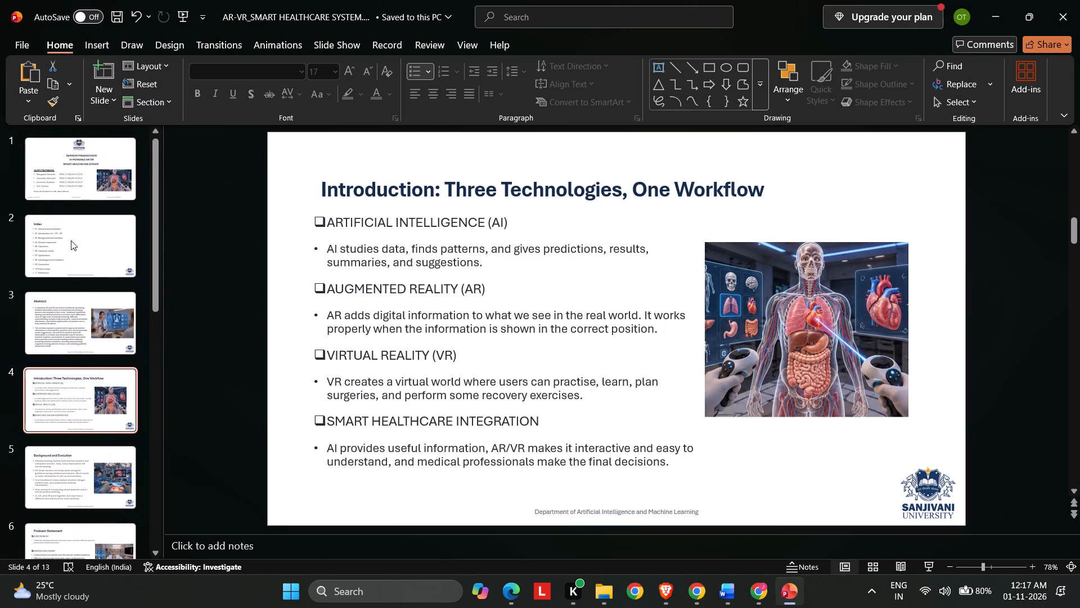
scroll(71, 240, up, 1)
click(82, 174)
click(186, 267)
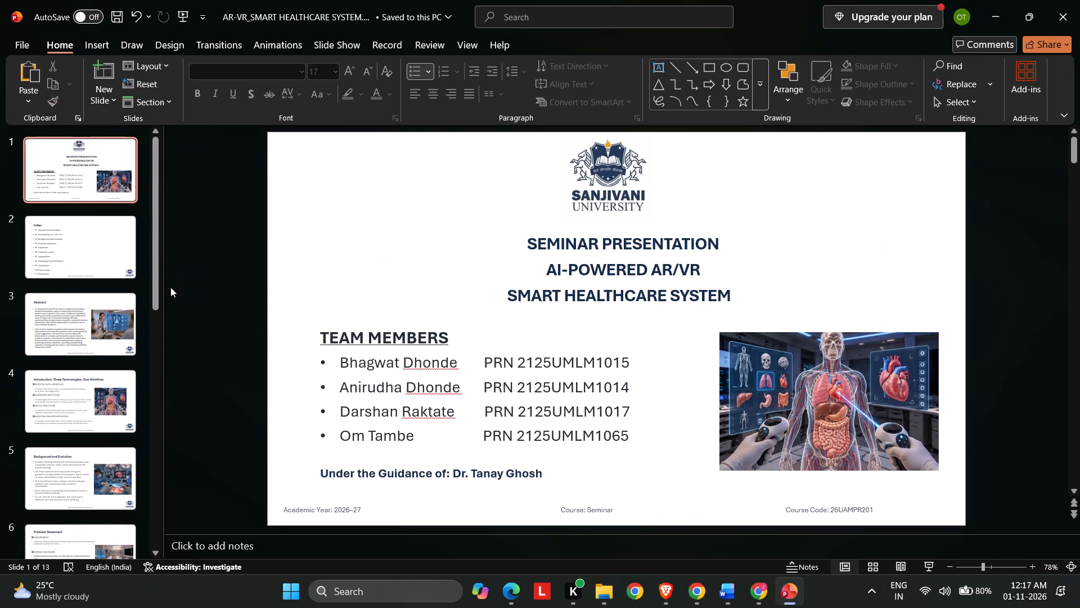
Save the presentation.
key(ctrl+s)
key(ctrl+s)
key(ctrl+s)
key(ctrl+s)
key(ctrl+s)
Review the whole presentation in slide order from the title slide to References, checking the simplified wording and consistent formatting.
scroll(269, 280, down, 2)
scroll(269, 280, up, 2)
scroll(269, 280, down, 4)
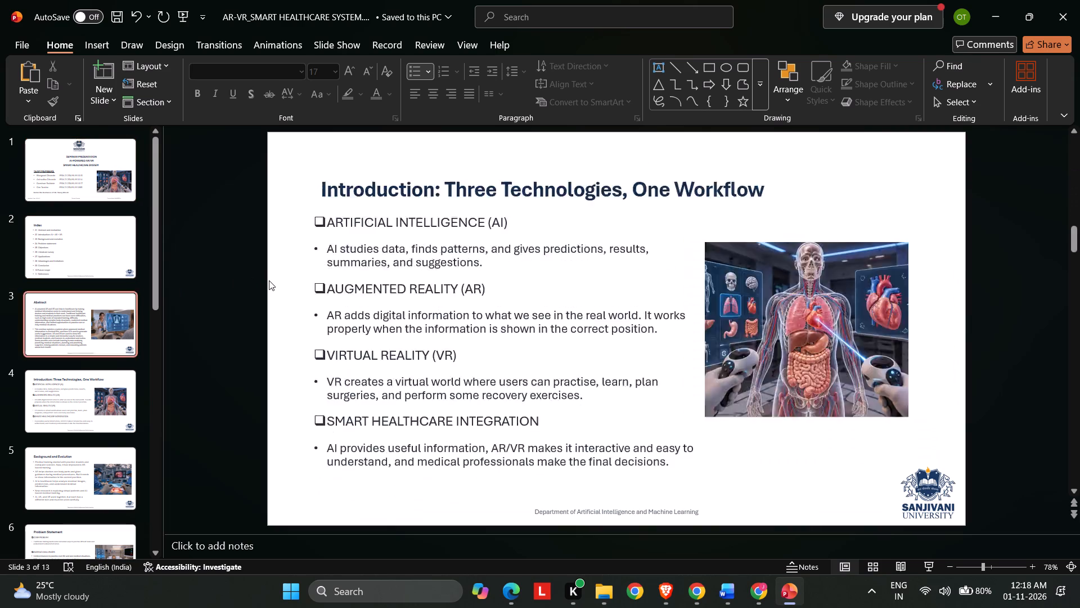
scroll(269, 280, down, 2)
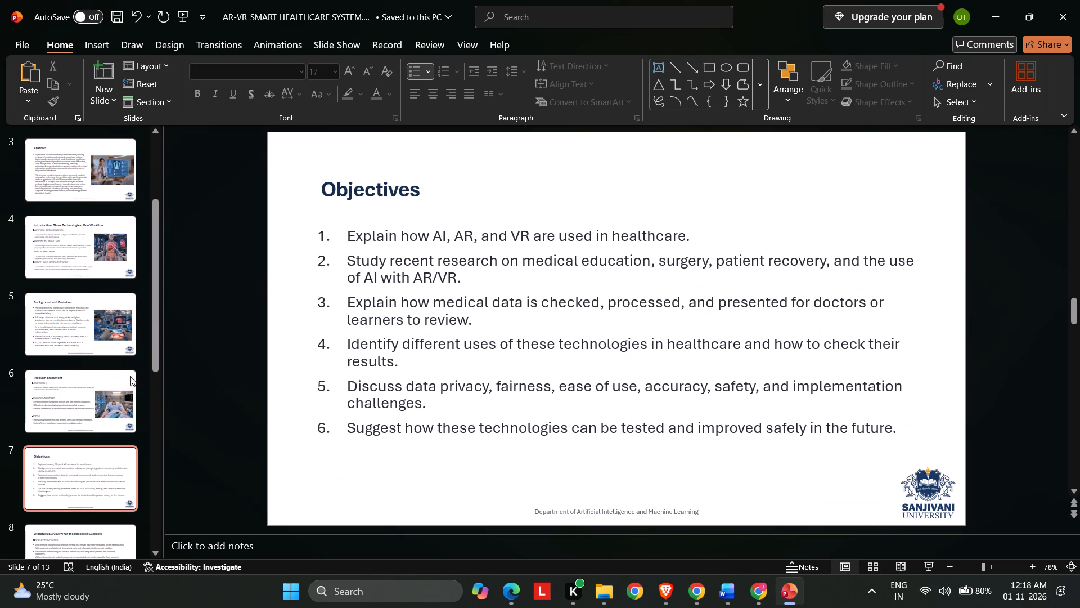
scroll(93, 459, down, 2)
click(91, 467)
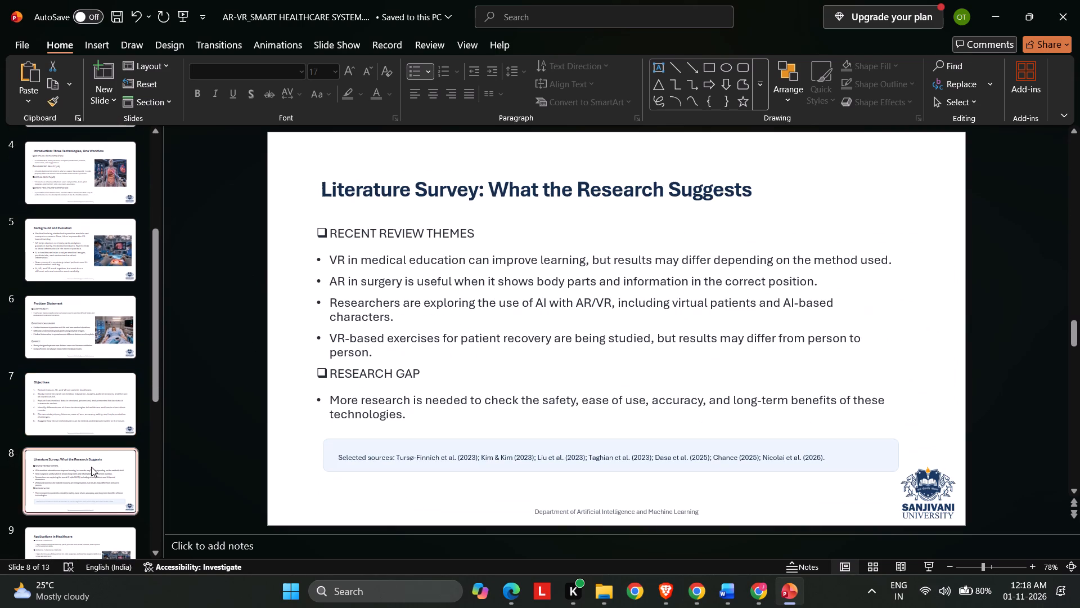
scroll(103, 421, down, 2)
click(84, 481)
scroll(107, 412, down, 1)
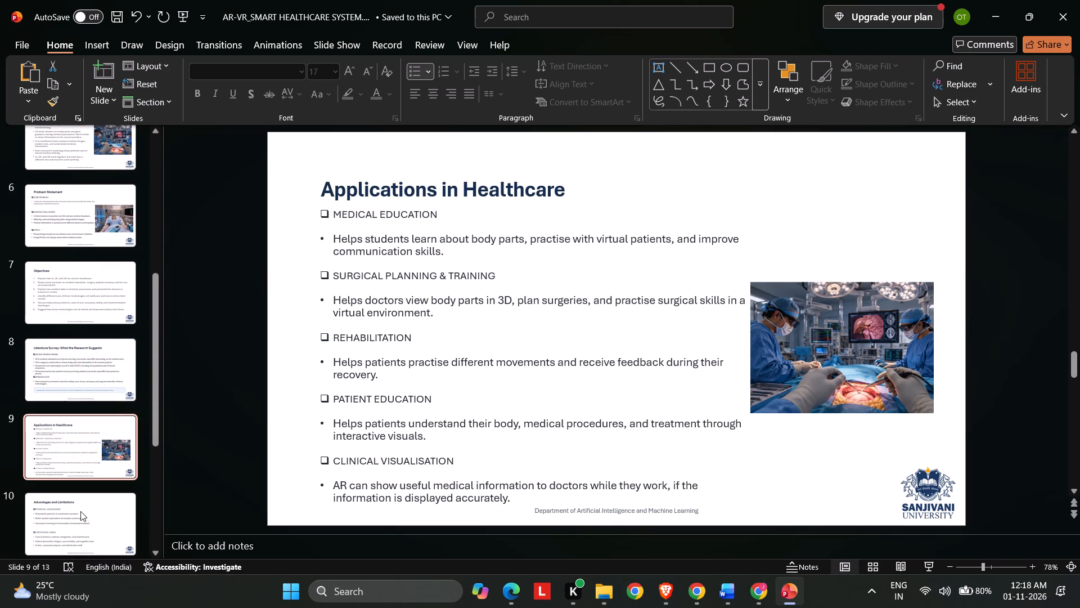
click(80, 513)
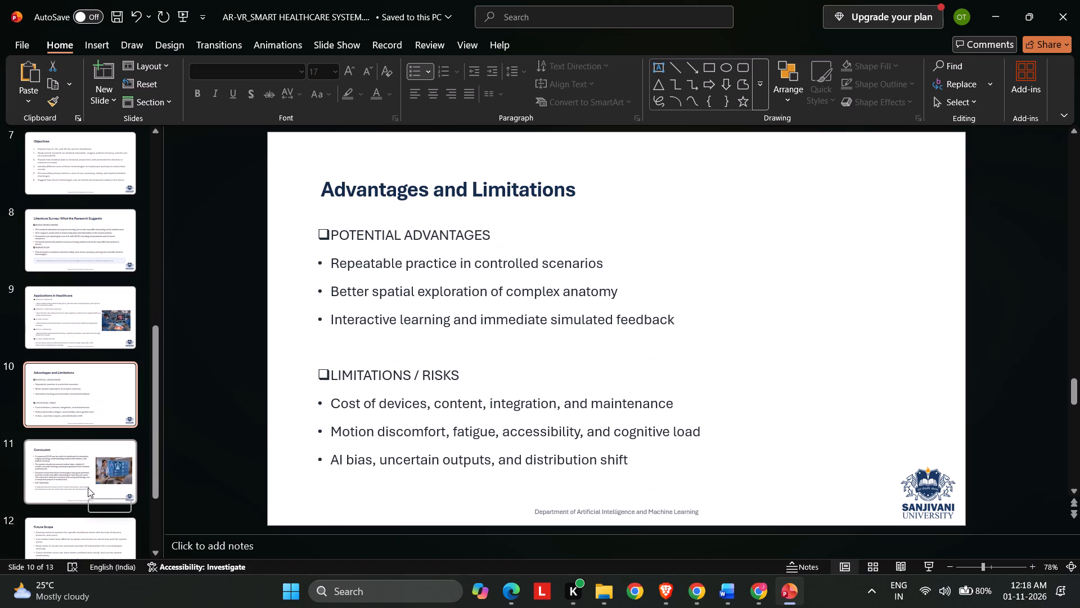
click(78, 455)
scroll(96, 424, down, 3)
click(96, 424)
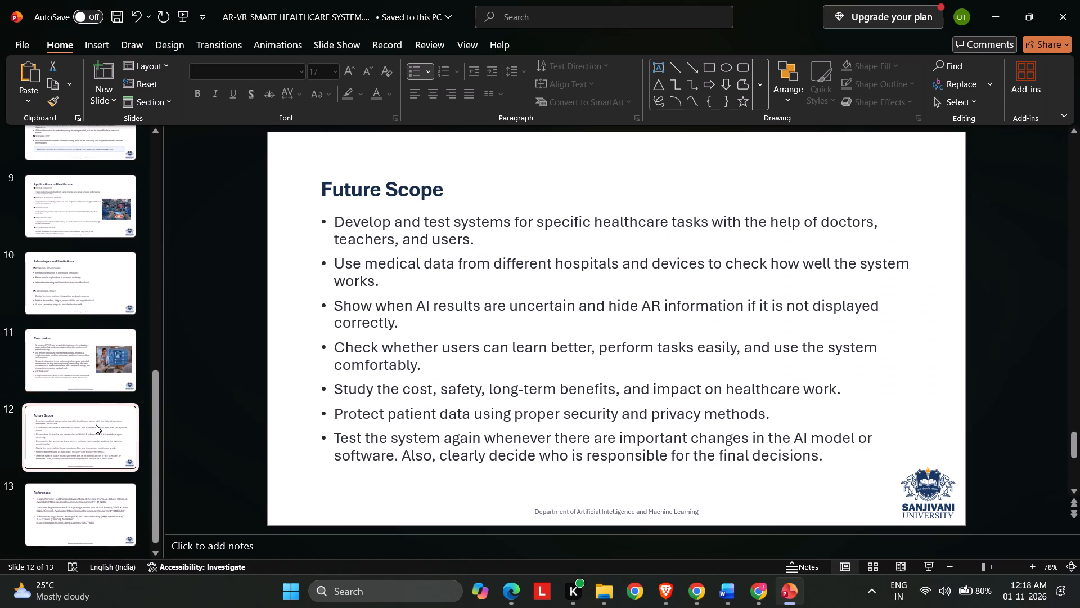
scroll(96, 424, down, 3)
click(89, 507)
click(71, 421)
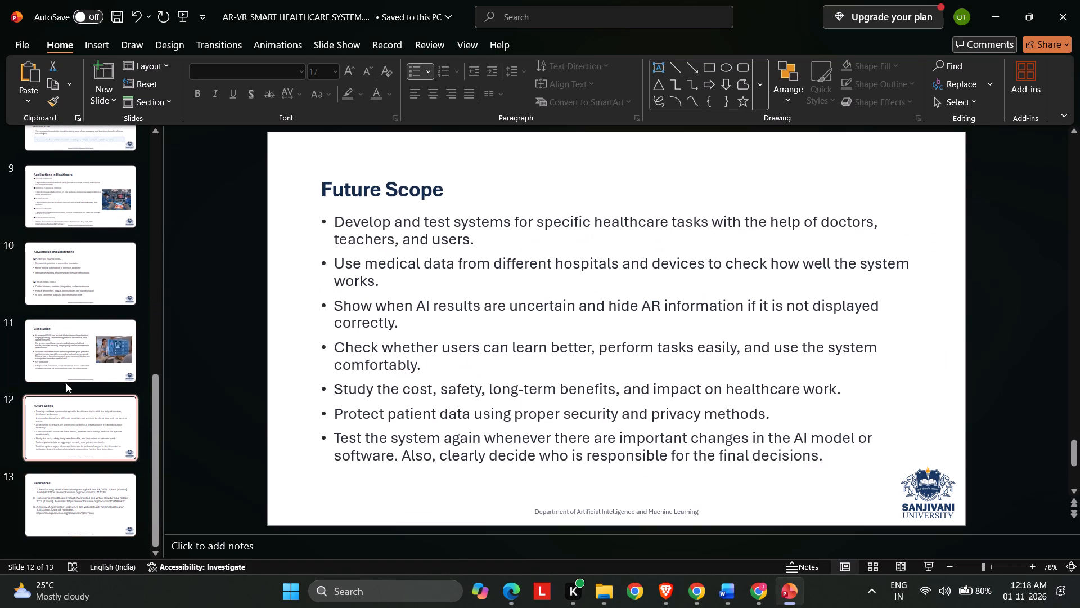
Recheck the Applications in Healthcare, Advantages and Limitations, Conclusion, Future Scope and References slides, comparing wording and layout.
click(66, 339)
click(89, 284)
click(86, 216)
scroll(77, 278, up, 1)
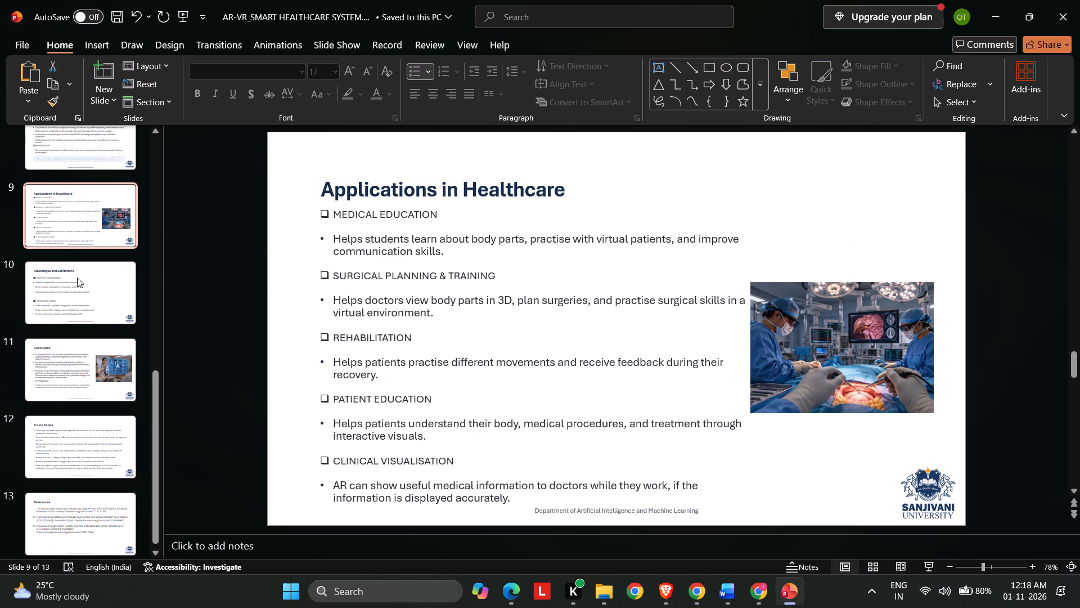
scroll(77, 278, down, 2)
scroll(77, 278, up, 2)
scroll(77, 278, down, 3)
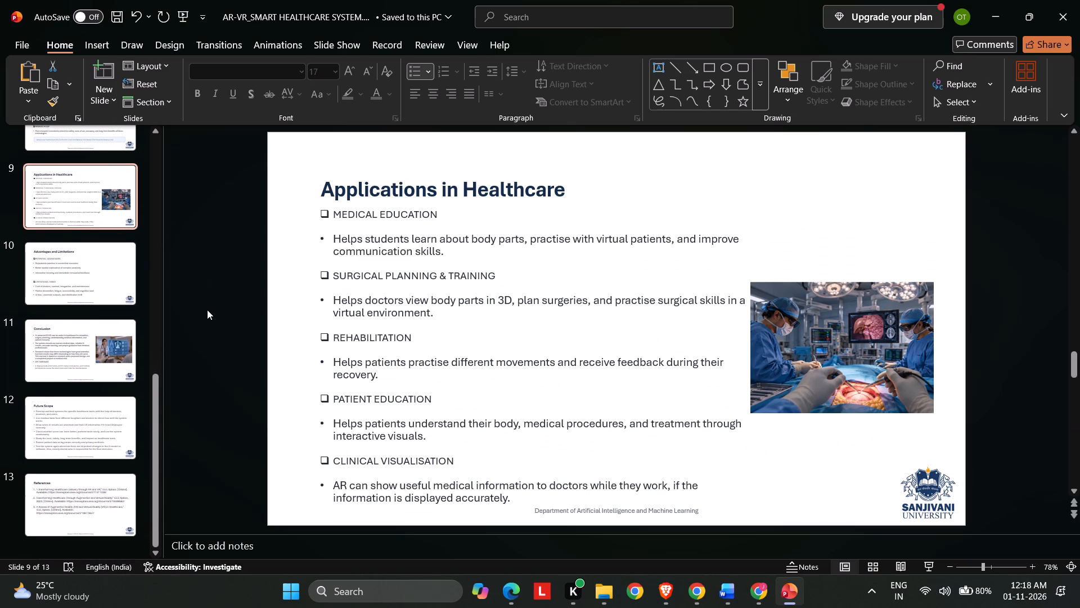
click(63, 282)
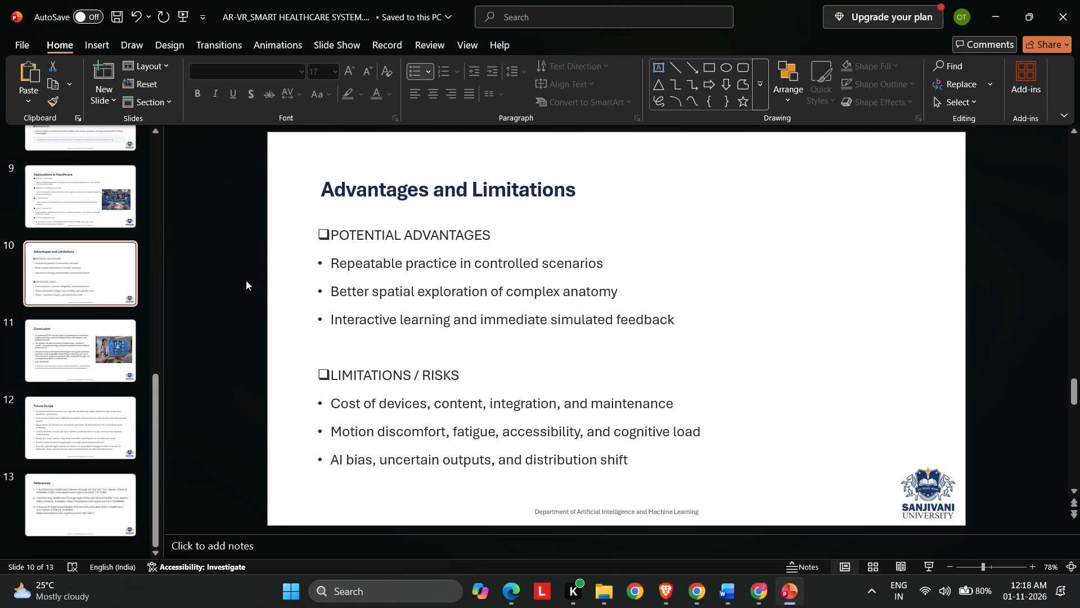
click(115, 201)
click(94, 269)
click(65, 189)
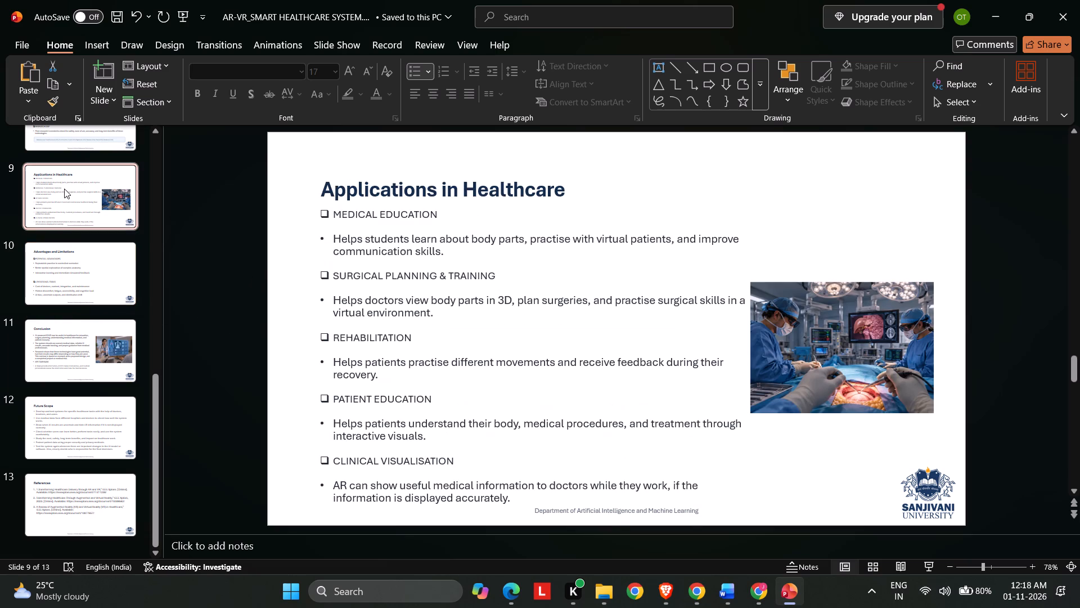
click(47, 285)
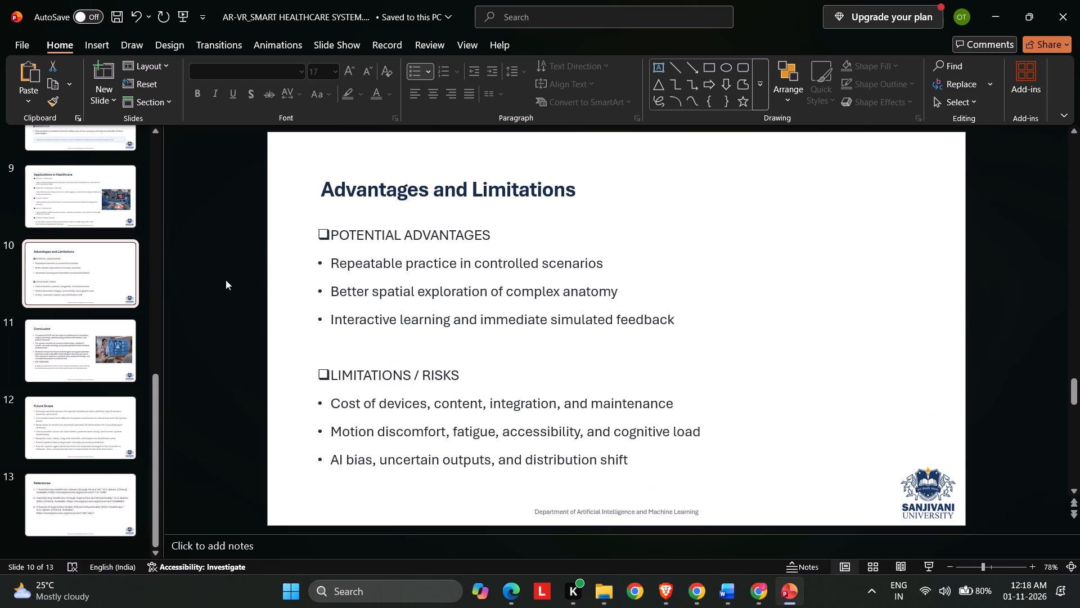
click(102, 369)
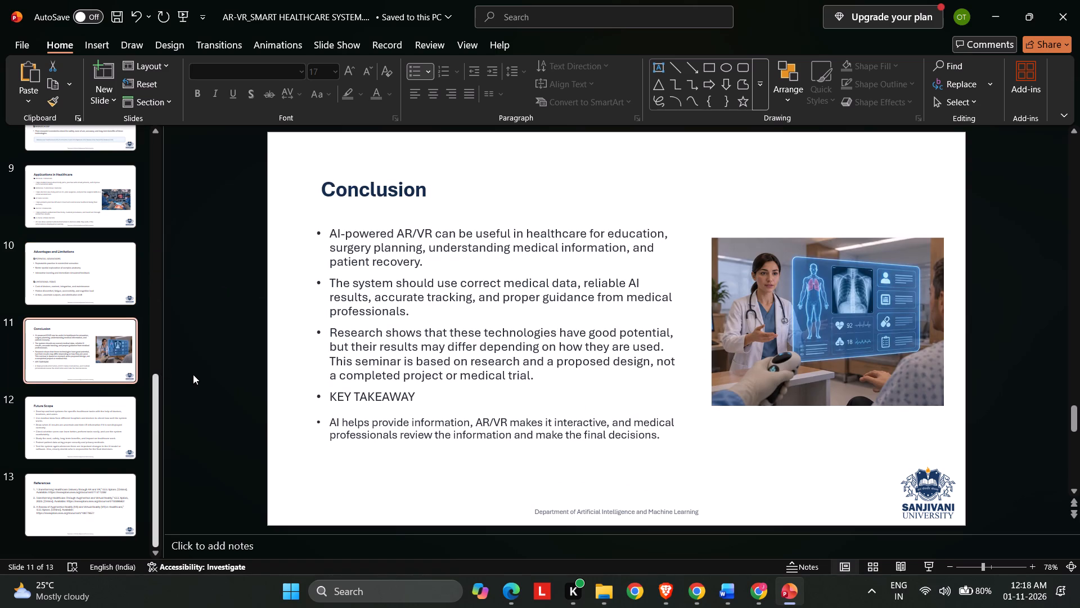
click(76, 423)
scroll(93, 423, down, 2)
click(101, 489)
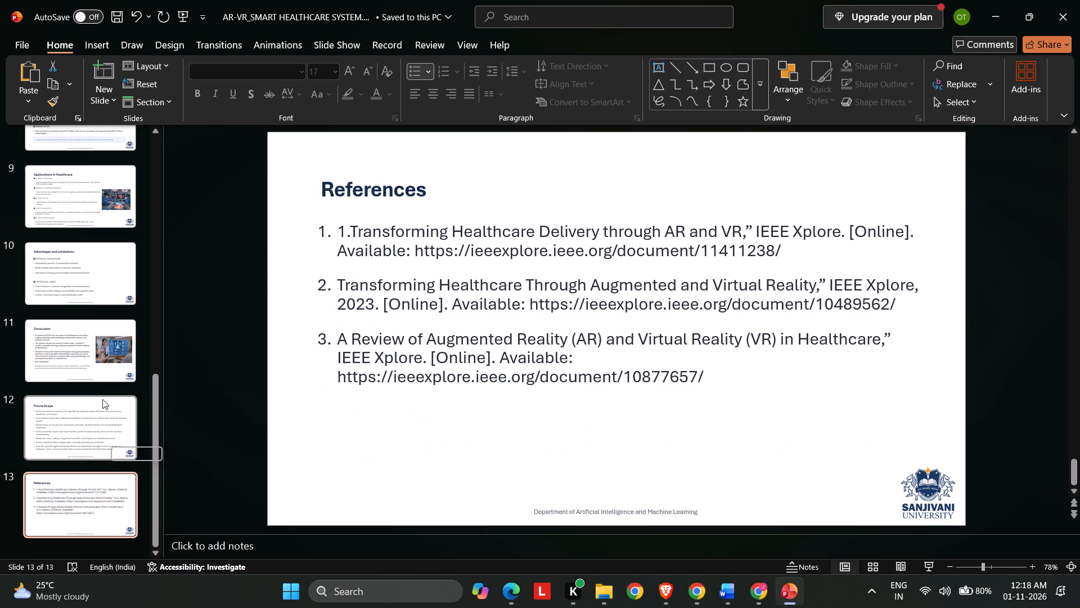
click(95, 368)
click(88, 412)
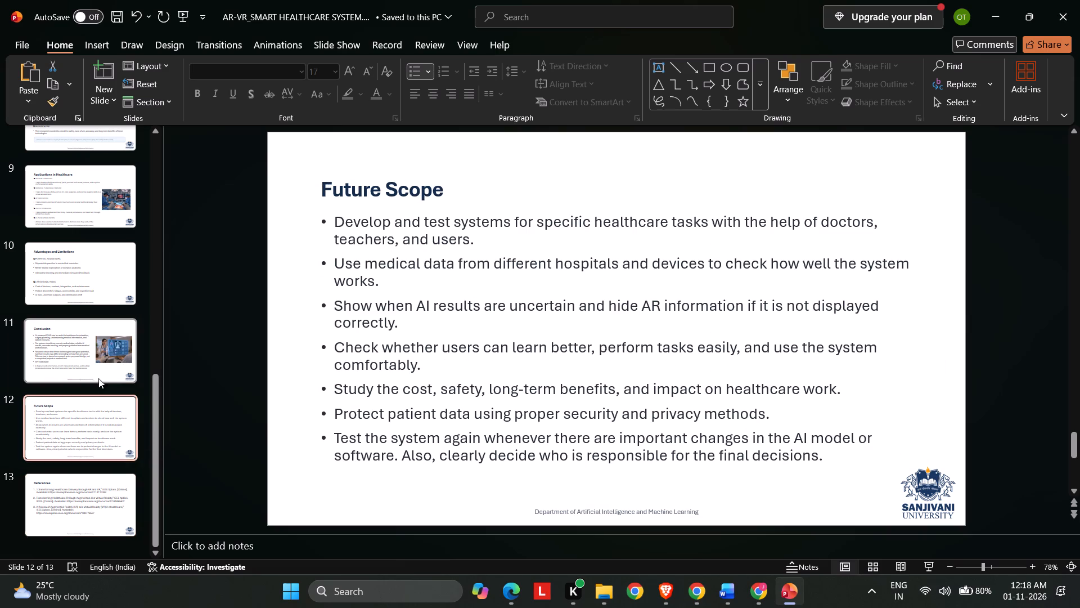
Go back to the Introduction slide, save the presentation and return to the title slide.
scroll(107, 364, up, 9)
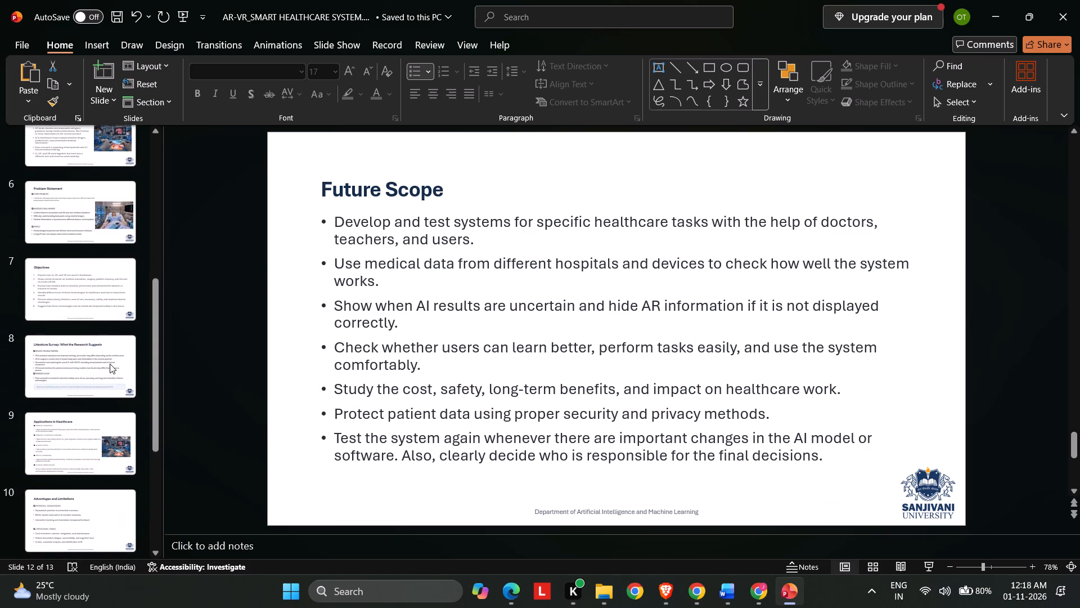
scroll(110, 364, up, 12)
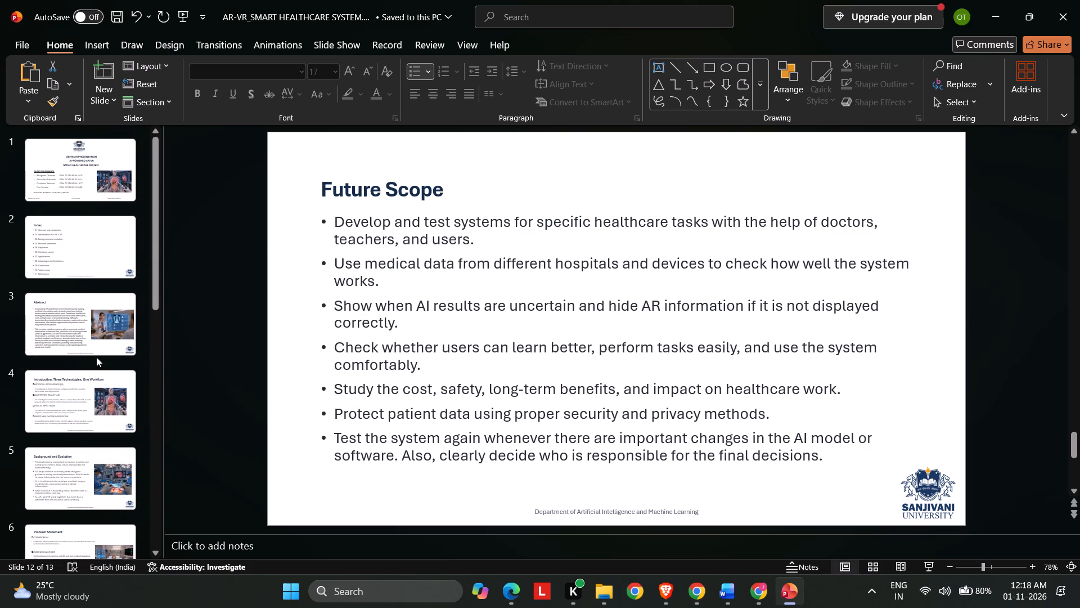
click(98, 387)
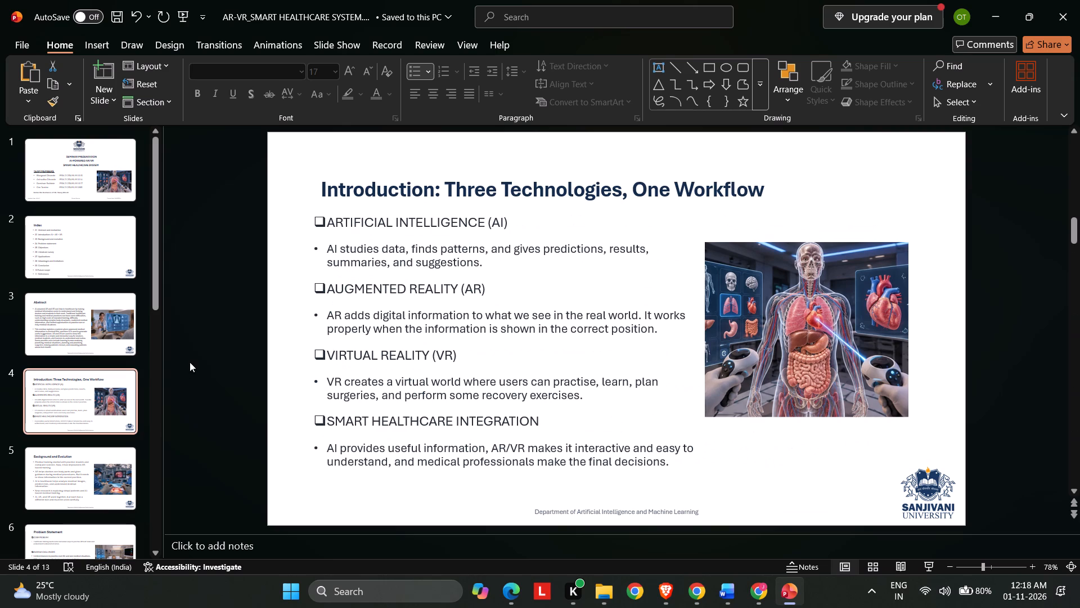
key(ctrl+s)
key(ctrl+s)
key(ctrl+s)
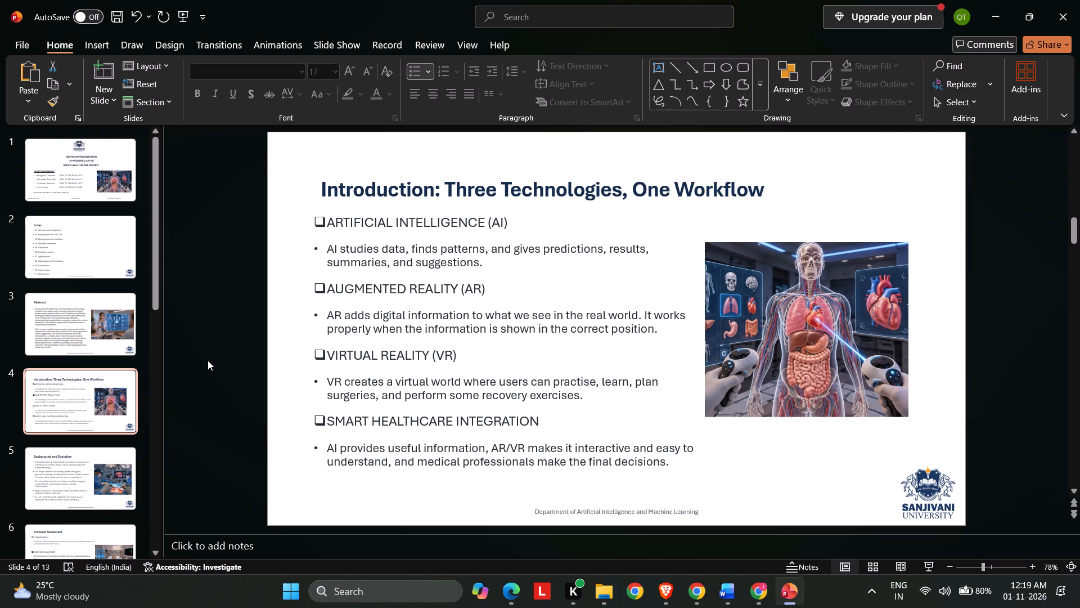
key(ctrl+s)
key(ctrl+s)
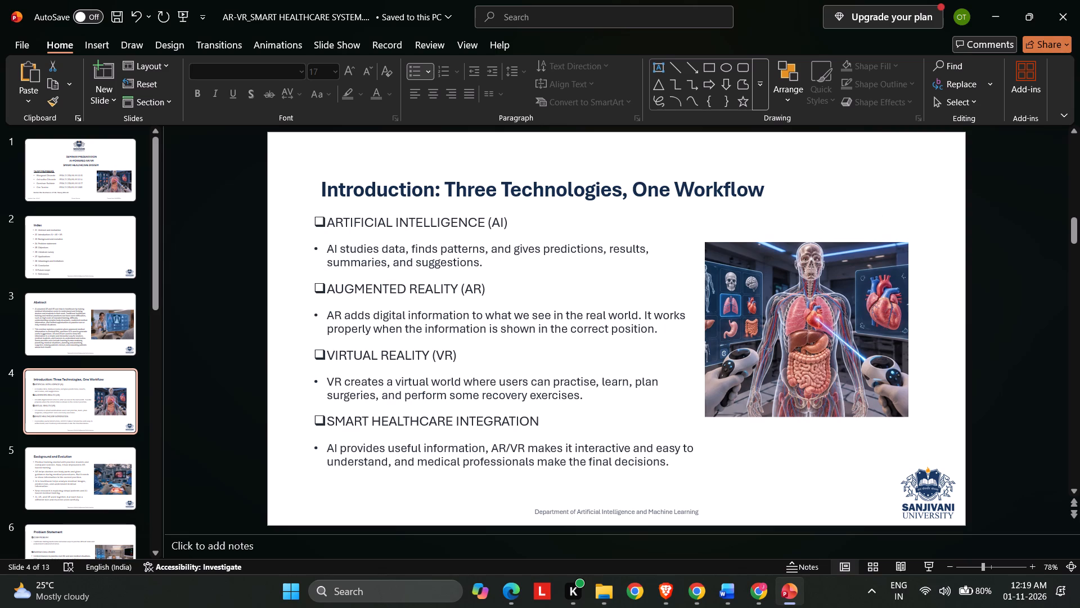
click(89, 175)
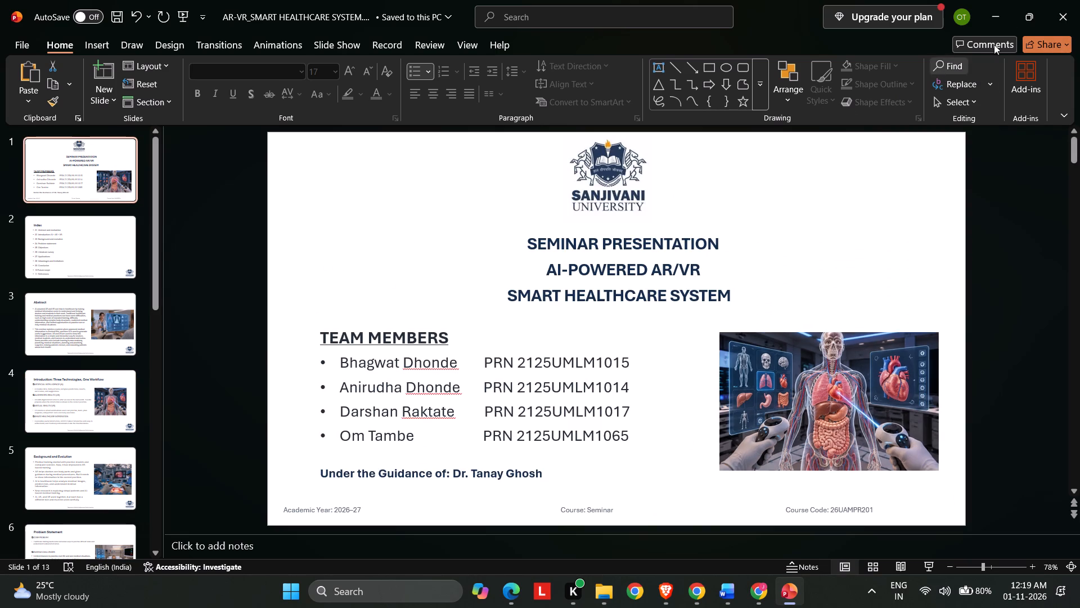
Close the presentation and reopen the saved AR-VR_SMART HEALTHCARE SYSTEM.pptx from the Downloads folder.
click(1079, 0)
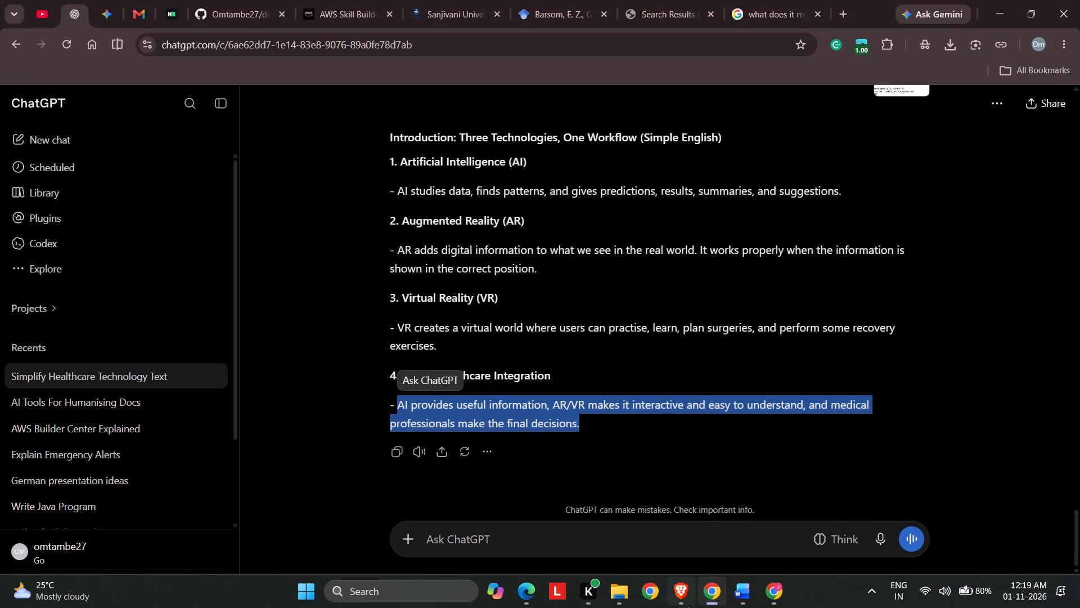
click(605, 607)
double_click(166, 151)
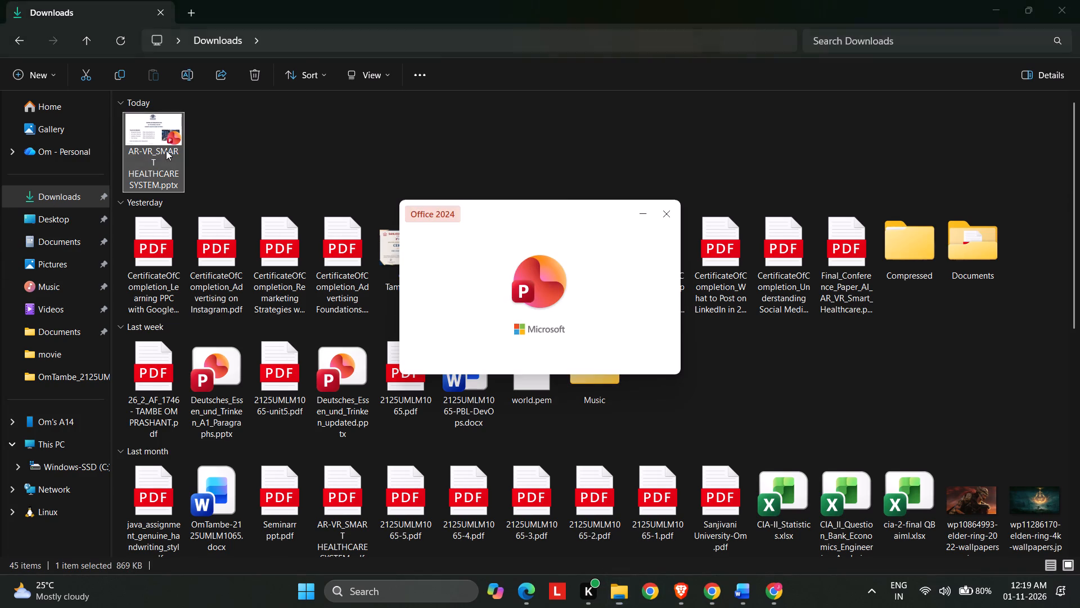
Check the reopened file's slides from Index through Objectives for the saved wording and layout, and close the presentation.
click(43, 258)
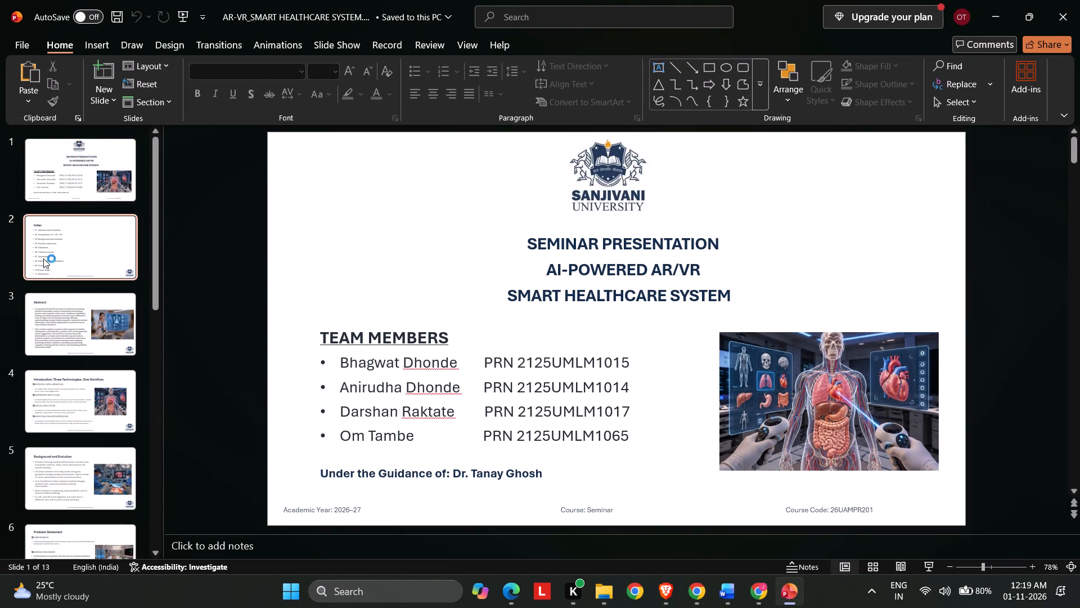
click(98, 313)
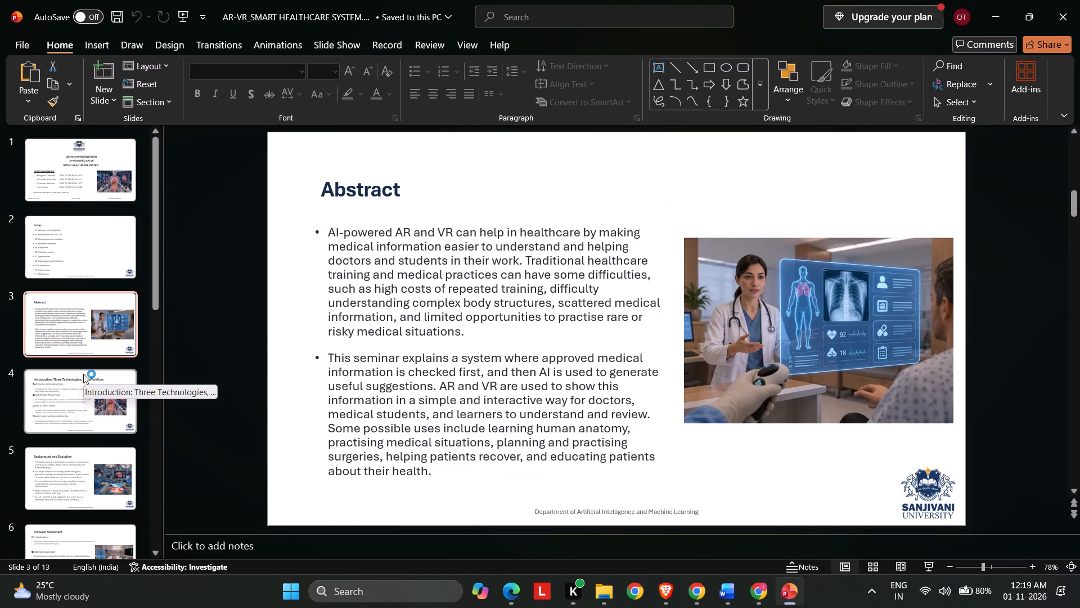
click(82, 394)
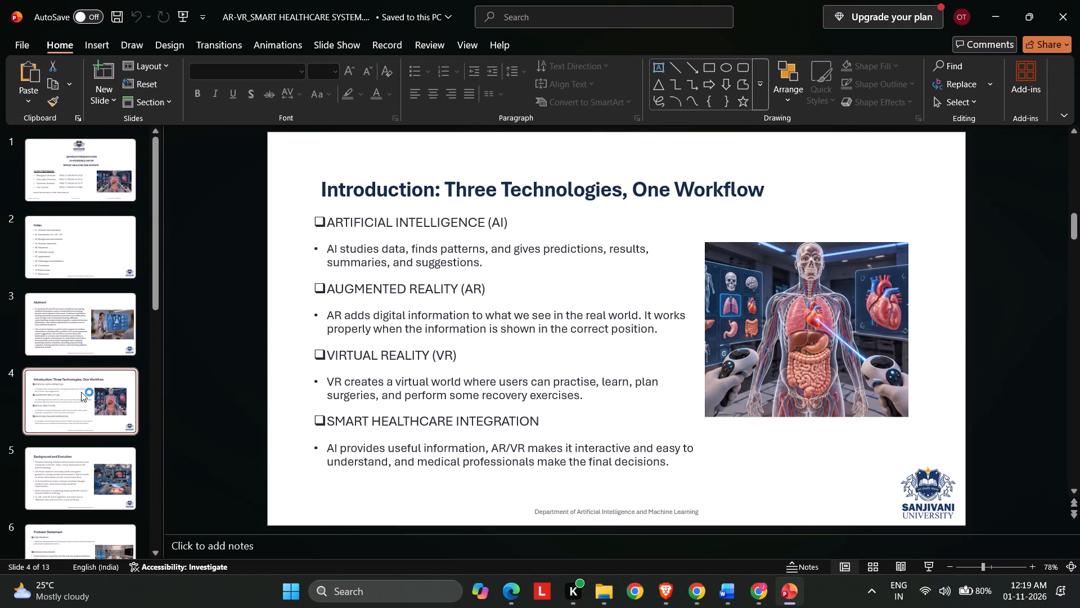
scroll(71, 370, down, 4)
click(79, 332)
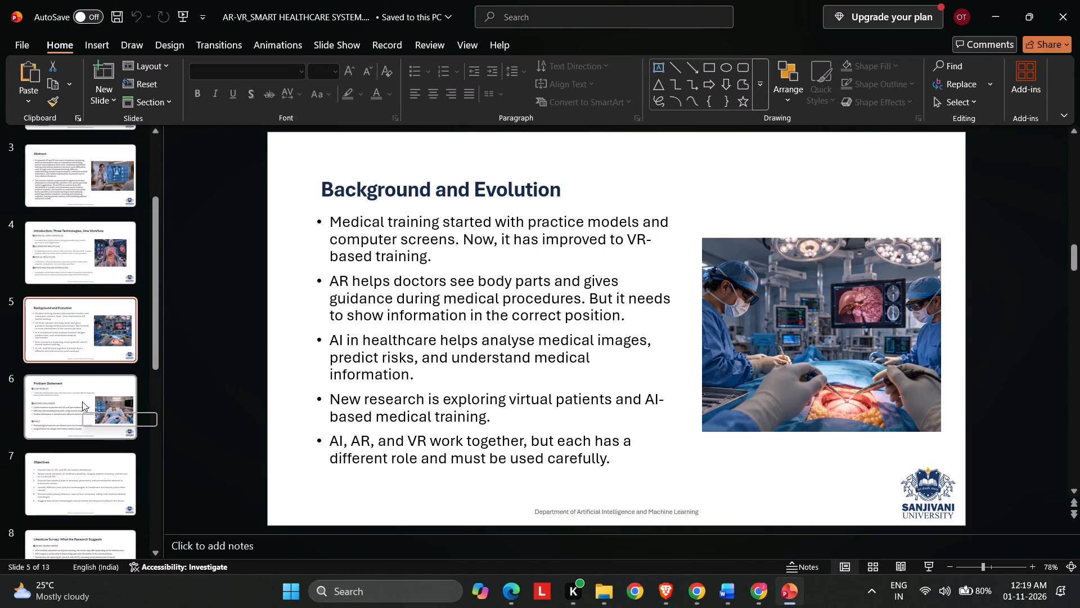
click(82, 401)
scroll(88, 401, down, 2)
click(88, 401)
scroll(98, 392, down, 2)
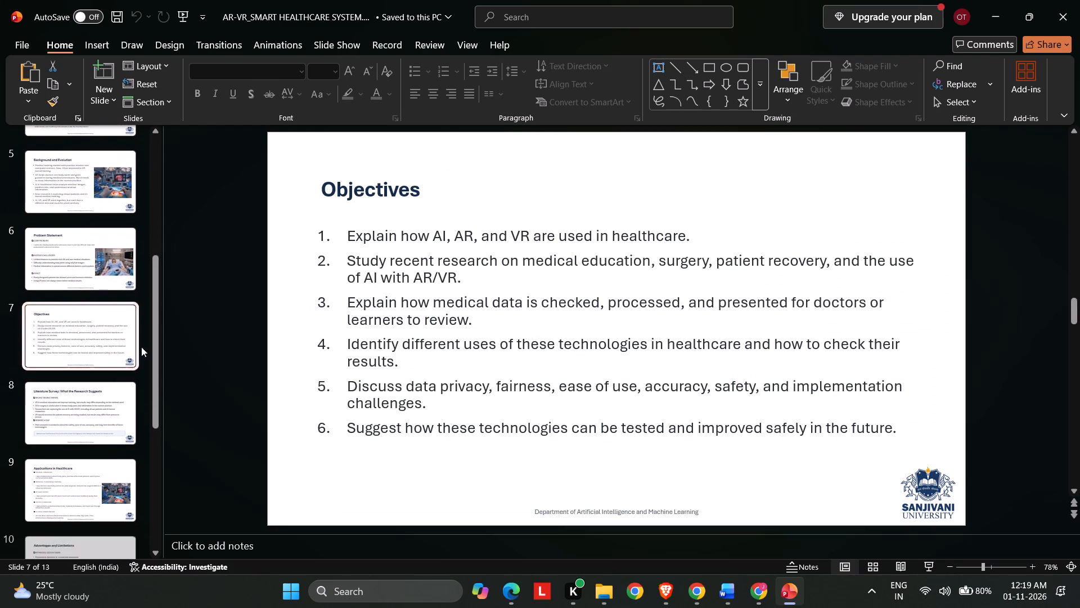
click(1073, 0)
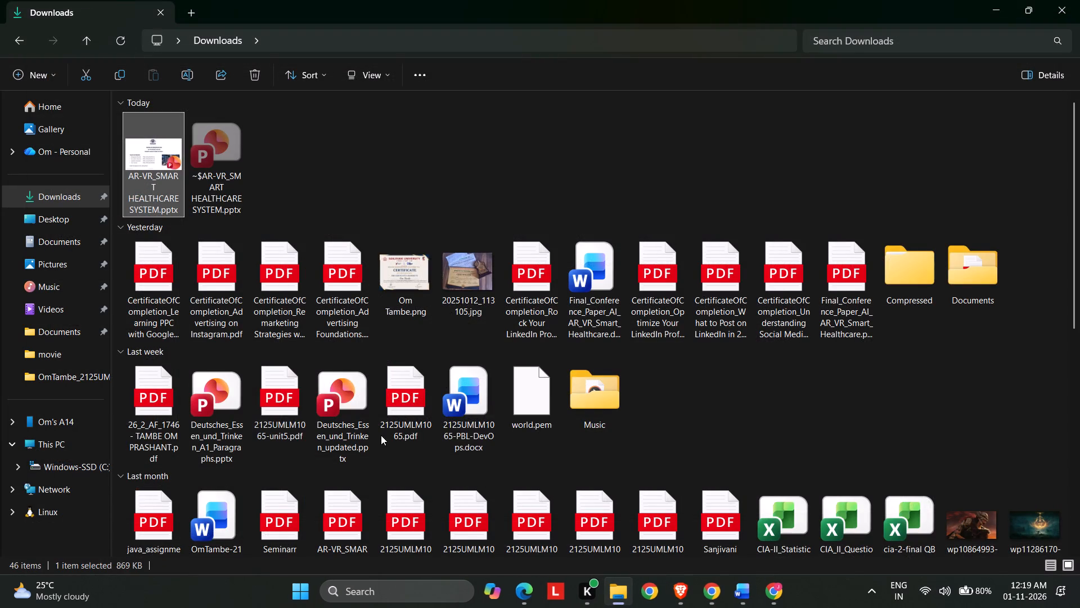